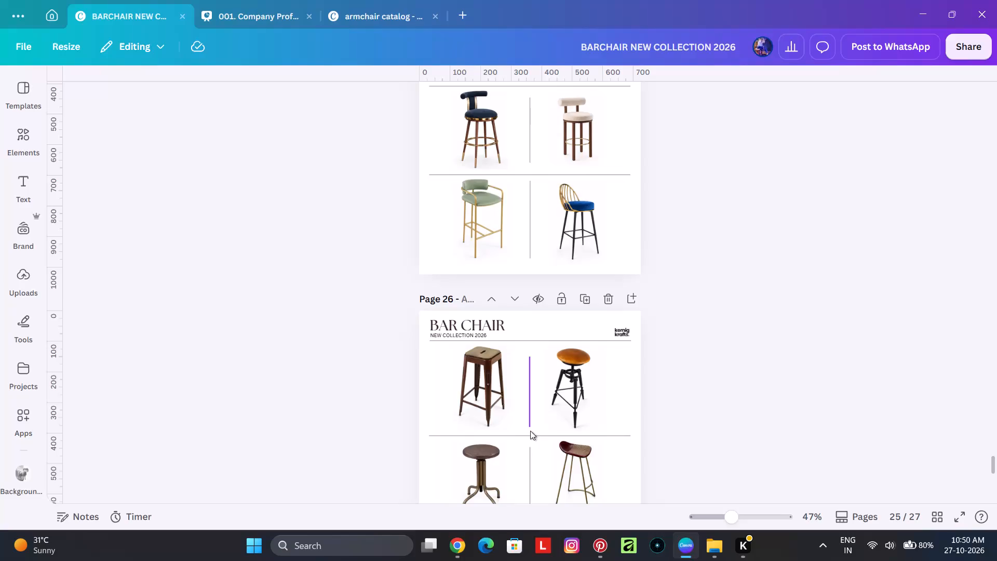
Review the bar chair catalogue's product pages from page 25 back to the cover to examine their layout.
scroll(556, 421, up, 4)
scroll(540, 367, down, 1)
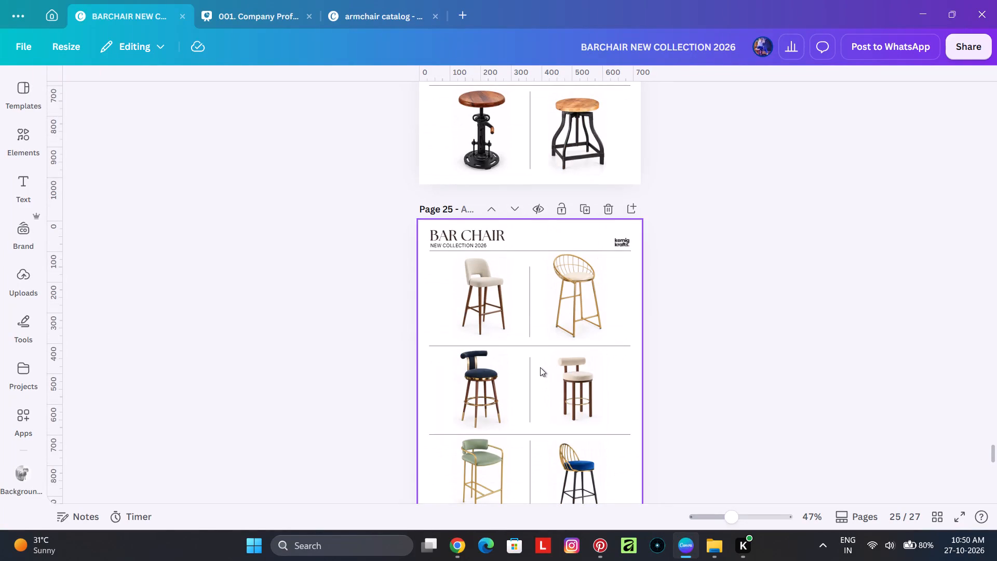
scroll(540, 367, down, 2)
scroll(544, 390, up, 13)
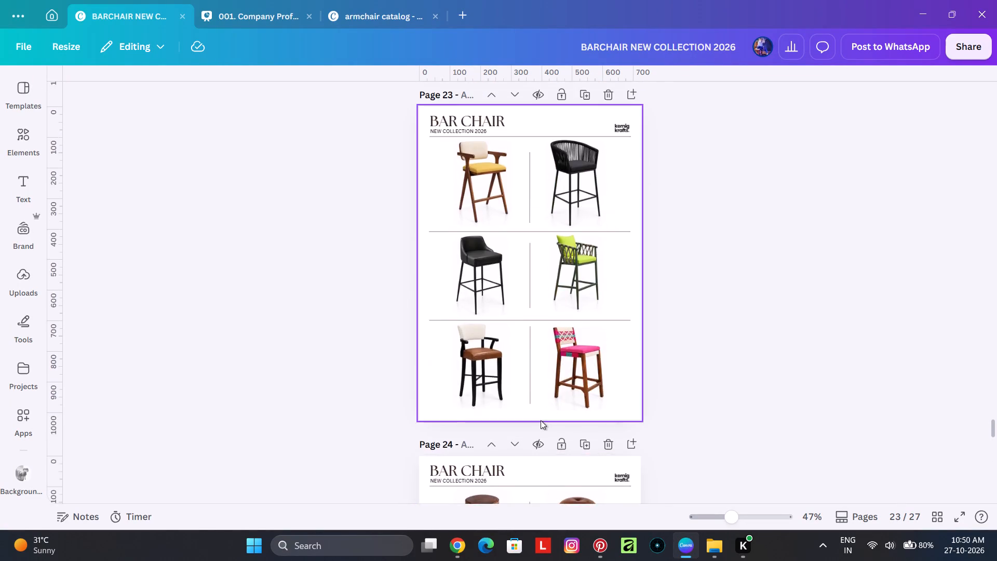
scroll(541, 420, up, 2)
click(432, 403)
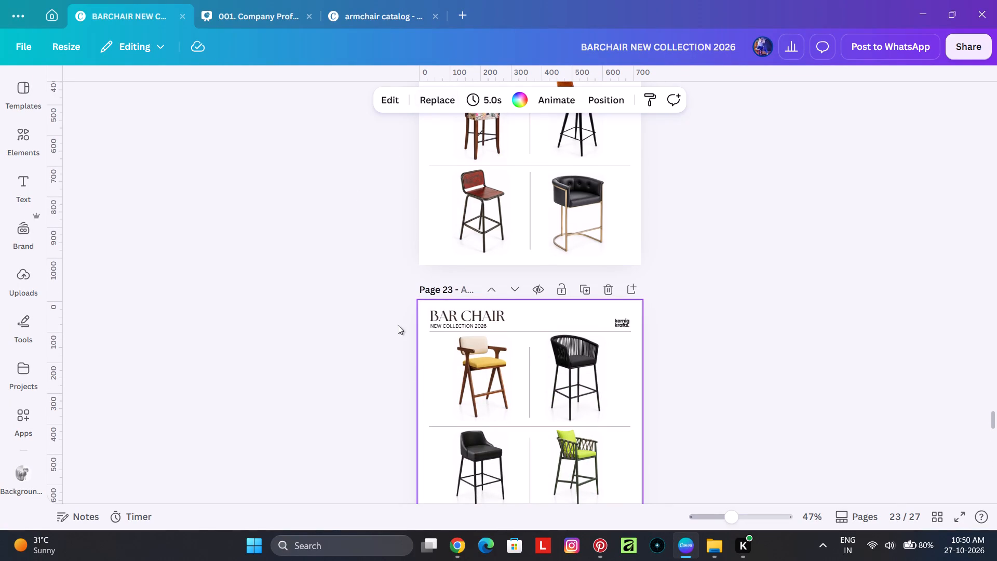
right_click(440, 377)
scroll(533, 425, down, 3)
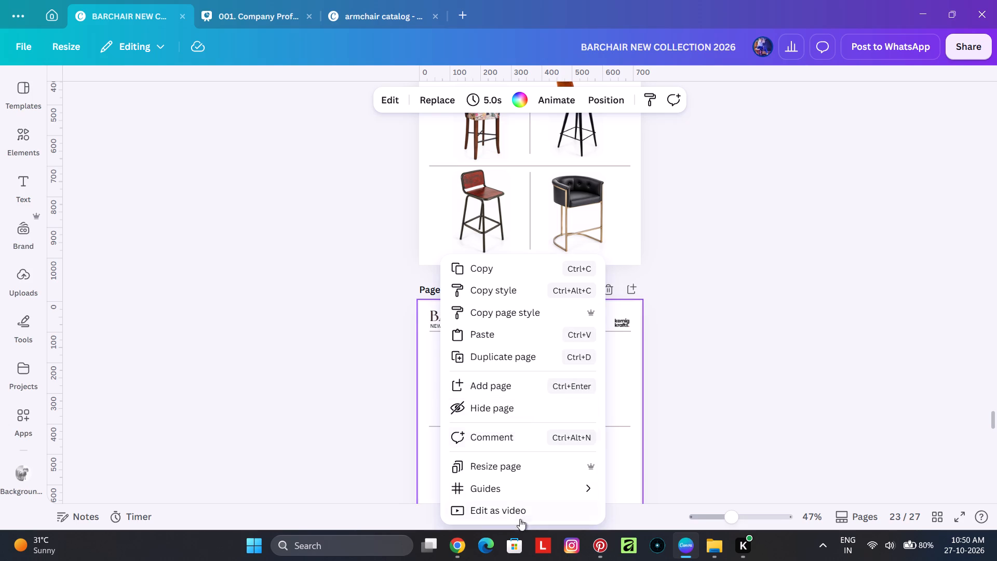
click(857, 381)
scroll(639, 280, up, 19)
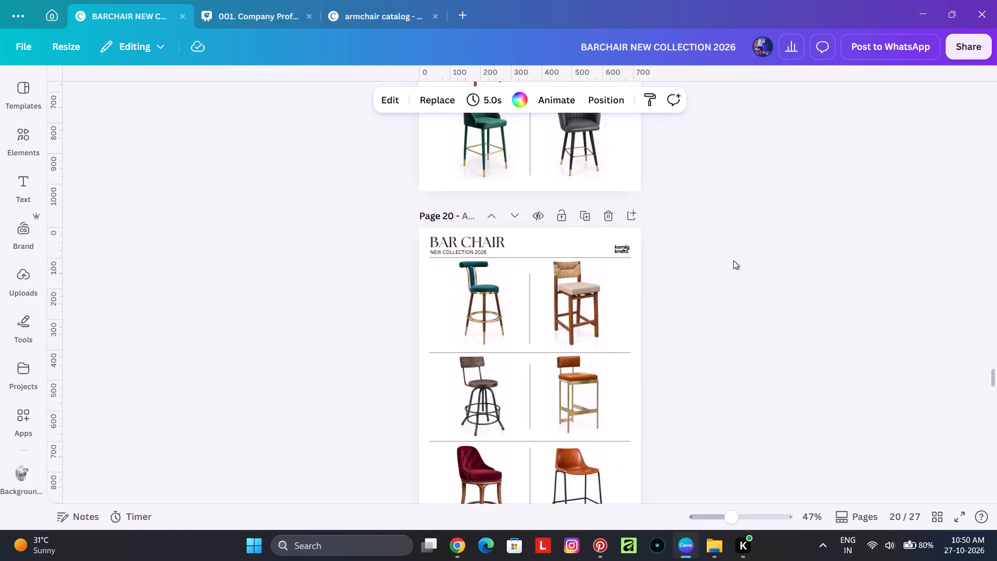
scroll(733, 260, up, 2)
scroll(782, 160, up, 5)
scroll(683, 241, down, 1)
scroll(677, 245, up, 15)
scroll(568, 263, up, 4)
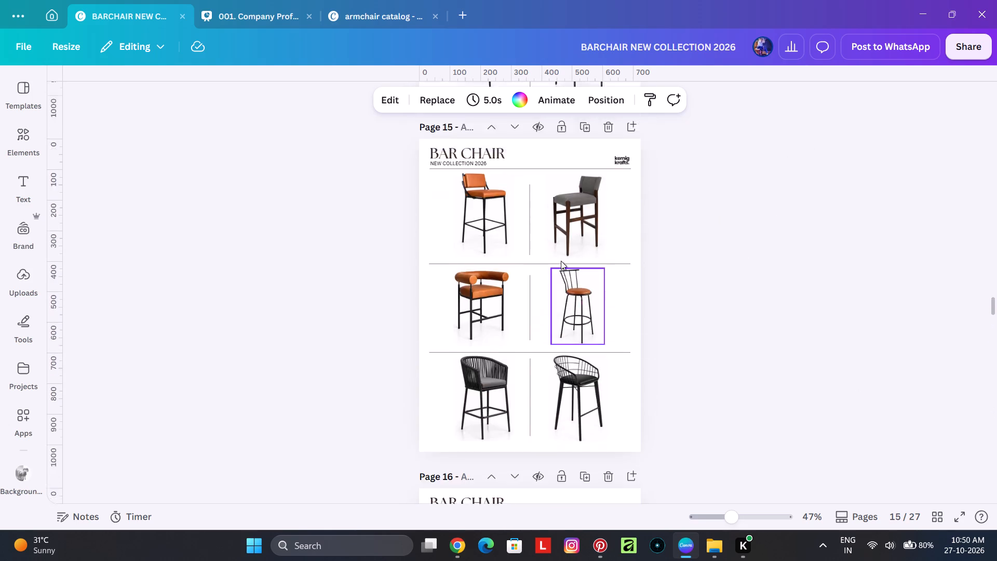
scroll(558, 259, up, 16)
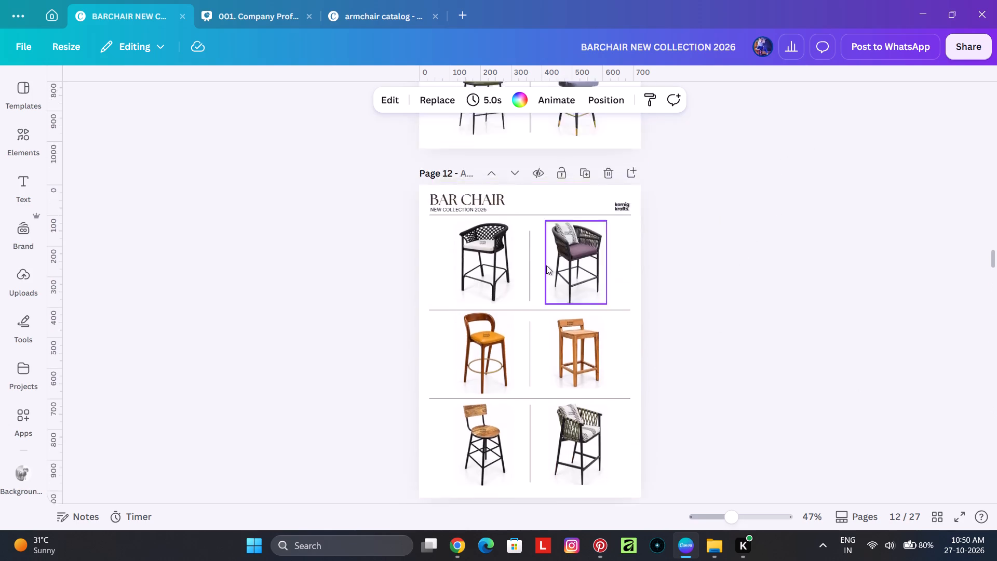
scroll(541, 272, up, 4)
scroll(541, 272, down, 1)
scroll(541, 273, up, 14)
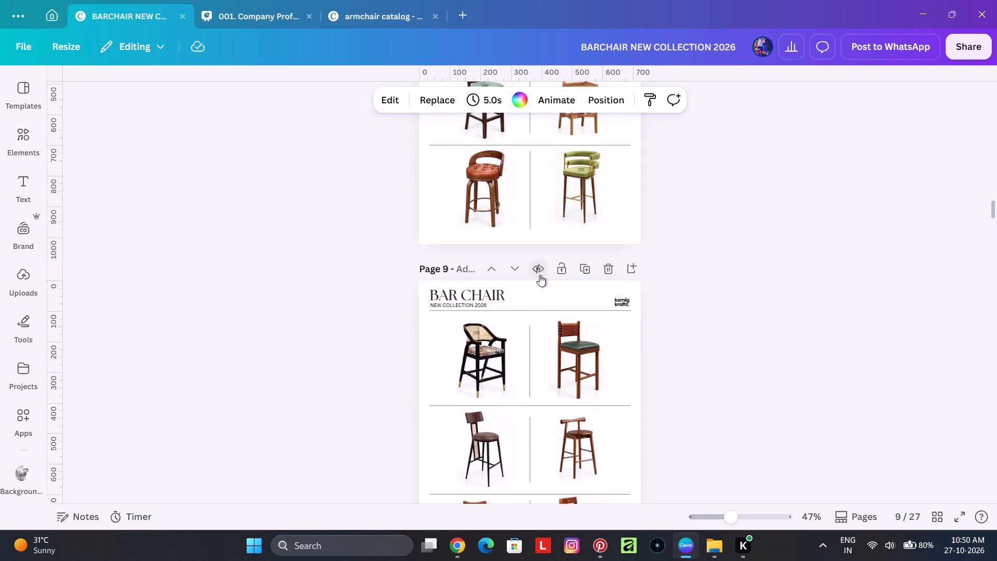
scroll(540, 275, up, 2)
scroll(538, 275, up, 19)
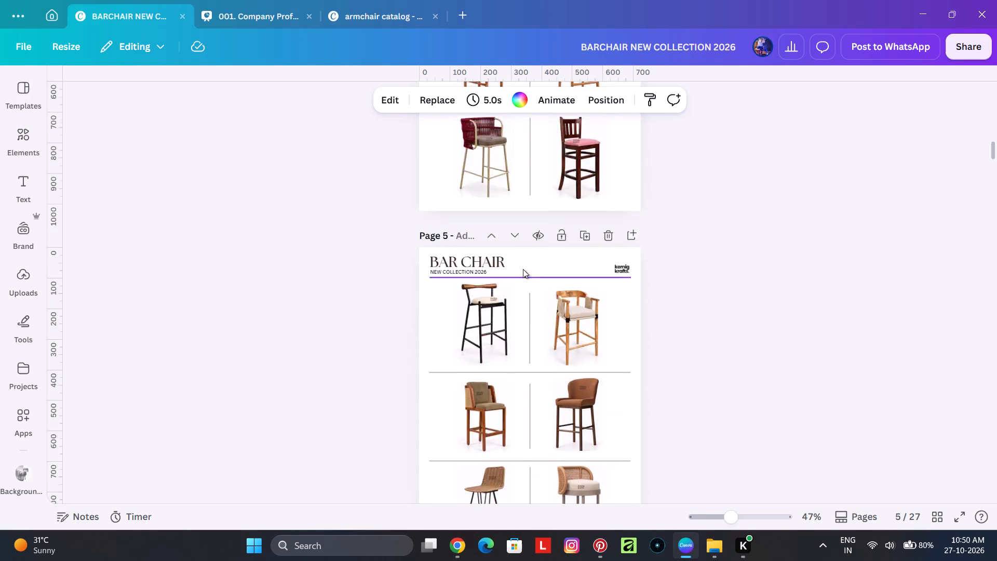
scroll(523, 269, up, 16)
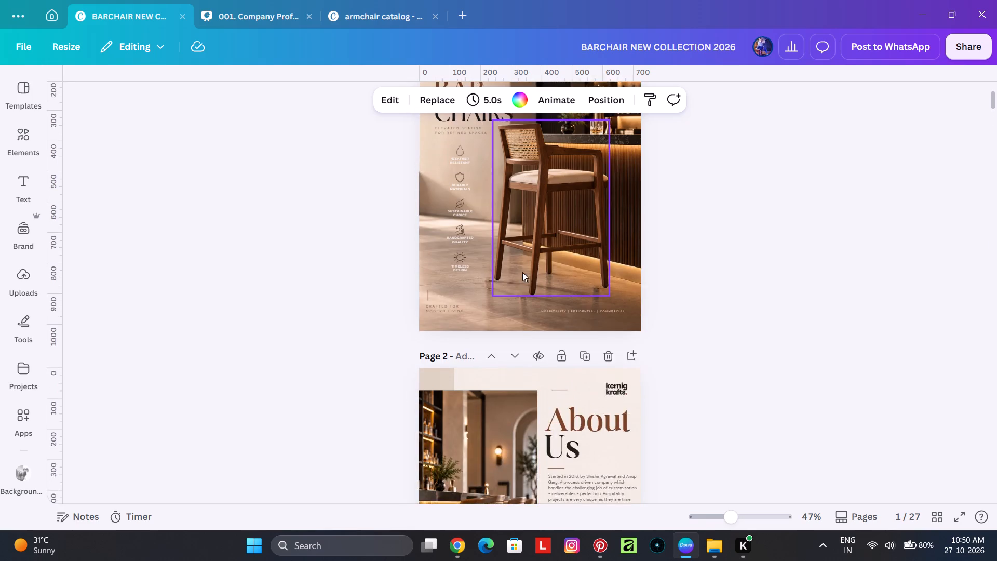
scroll(522, 273, up, 4)
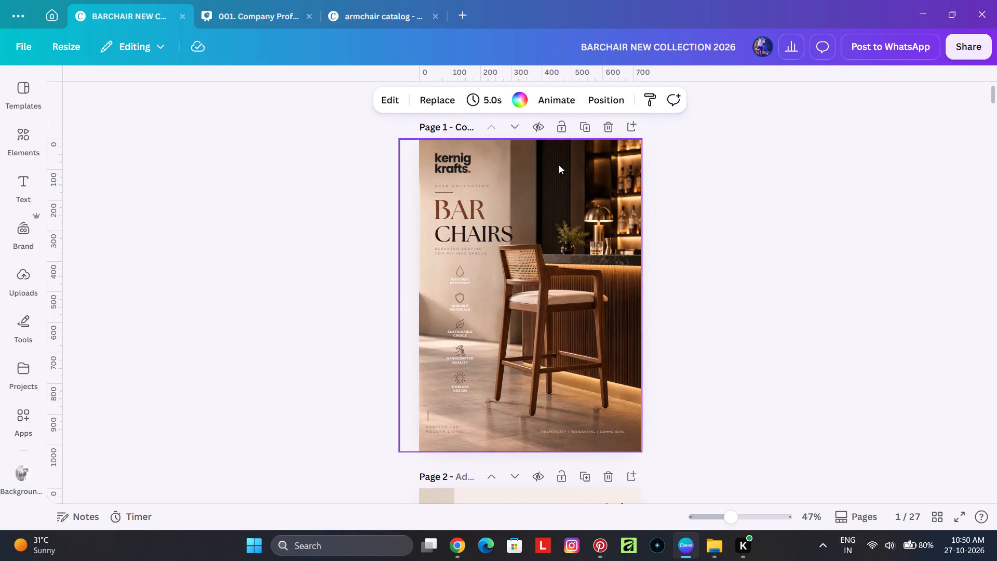
Inspect the file details of the background image on the bar chair catalogue's cover page.
click(559, 165)
right_click(559, 164)
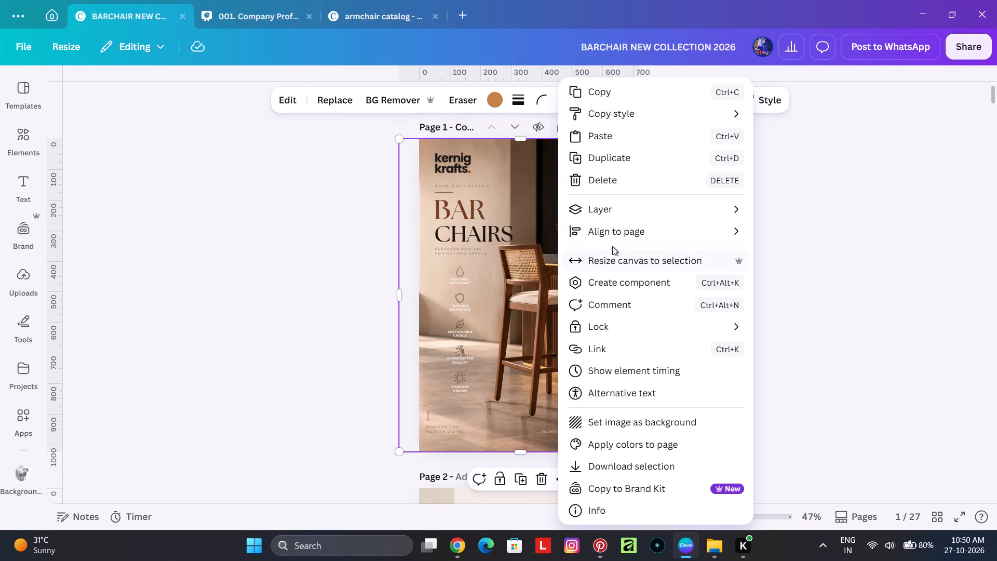
click(621, 519)
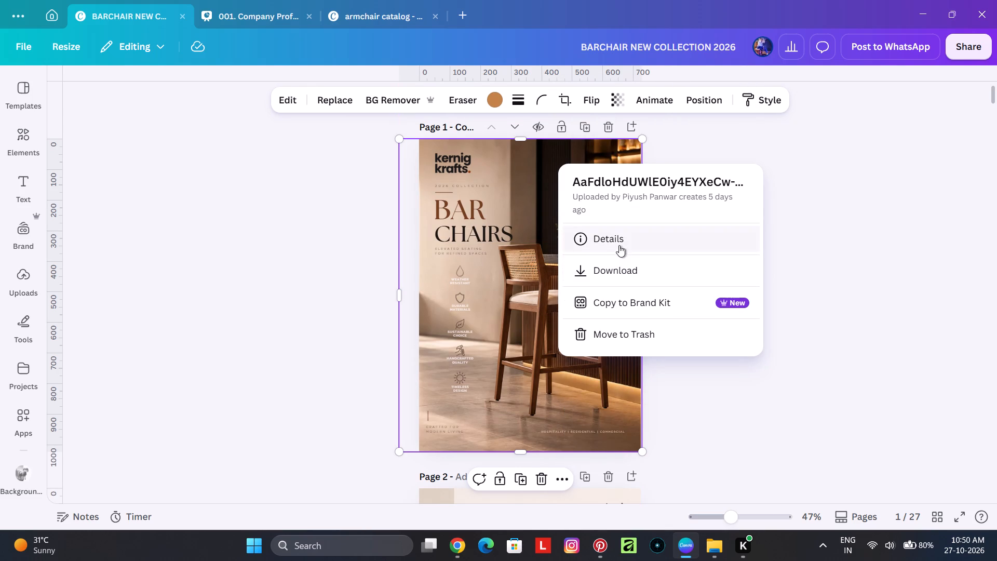
click(619, 245)
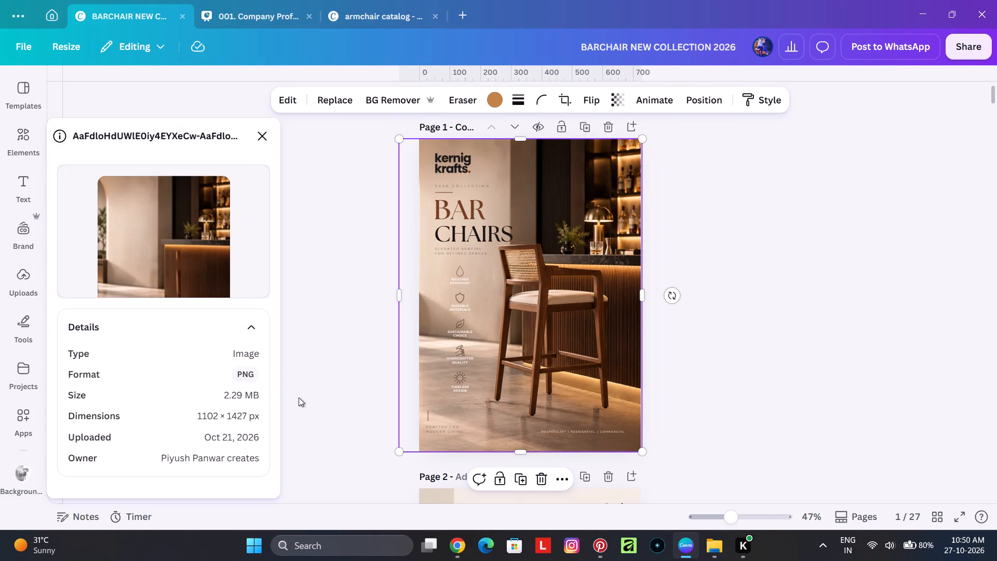
click(339, 339)
click(337, 311)
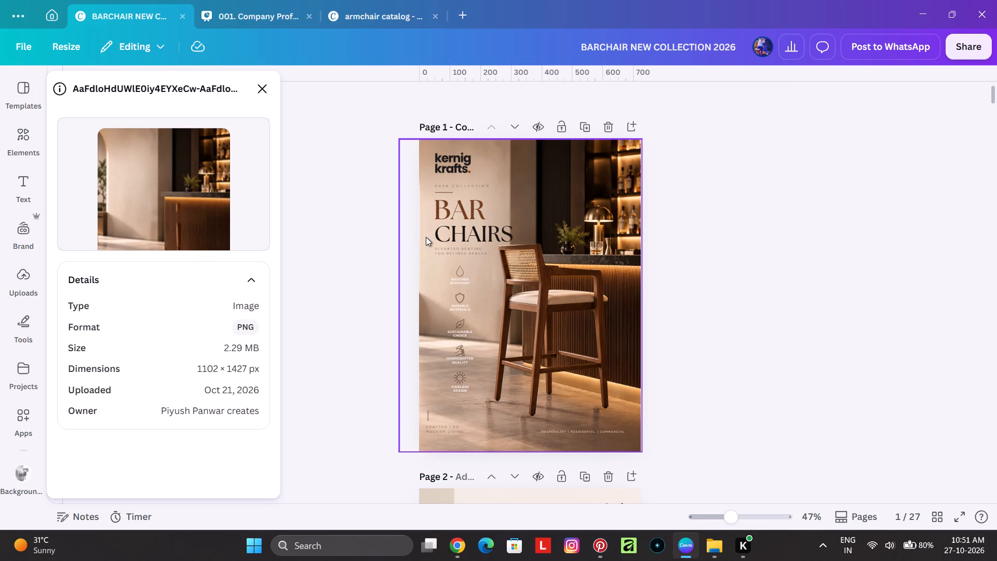
click(345, 216)
click(261, 89)
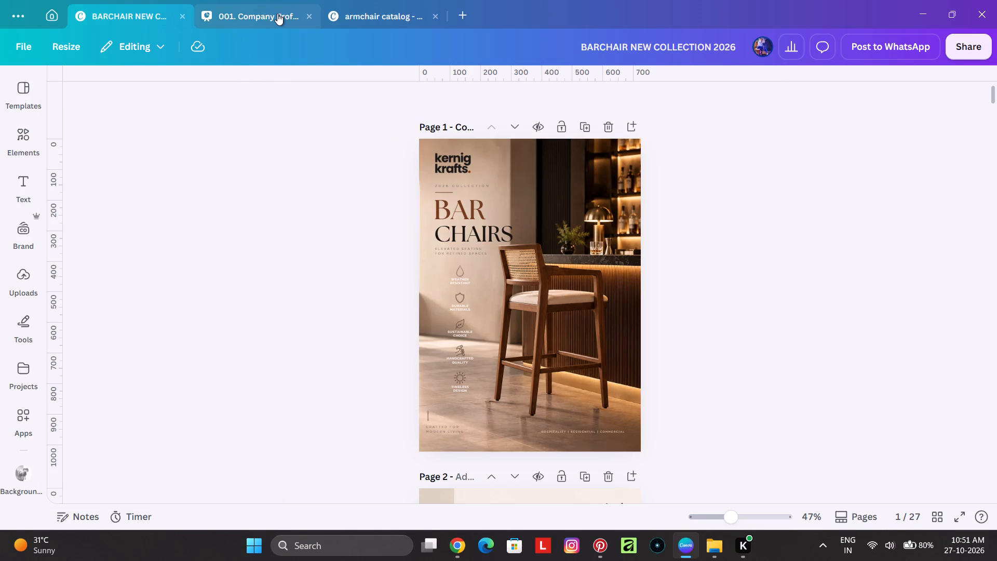
Create a new blank custom-size design, 725 px wide and 1024 px high.
click(371, 9)
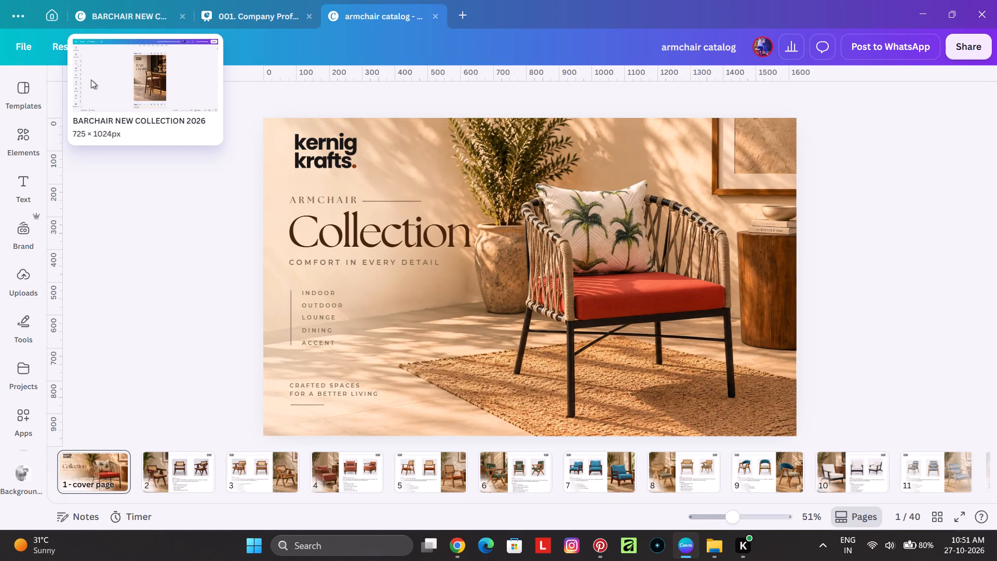
click(49, 12)
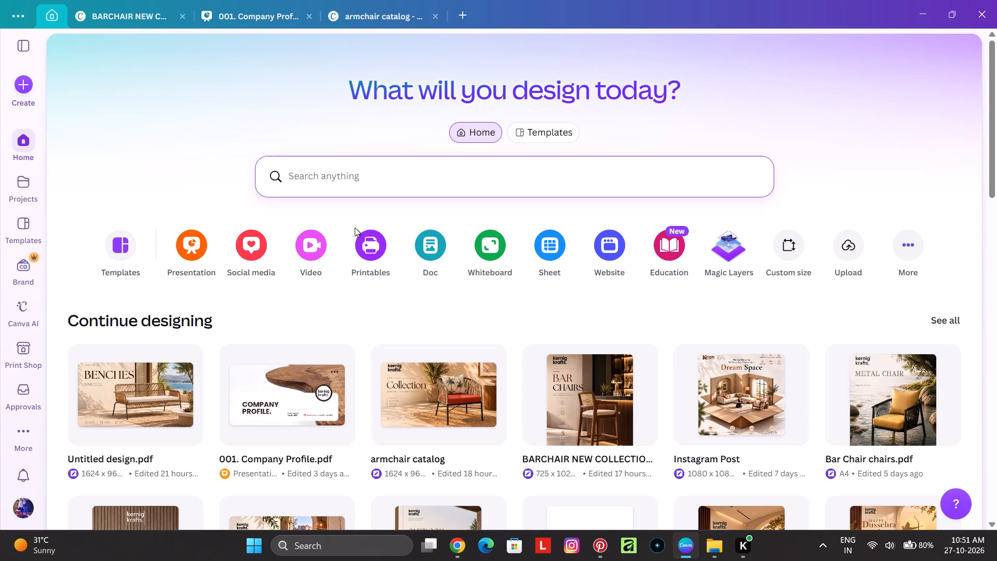
click(786, 269)
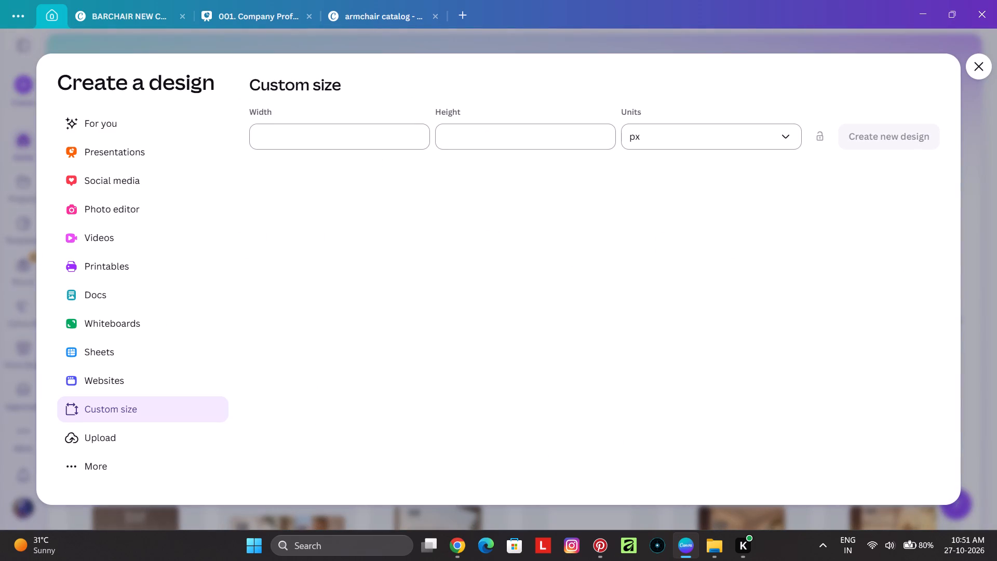
click(371, 138)
text(725)
click(510, 149)
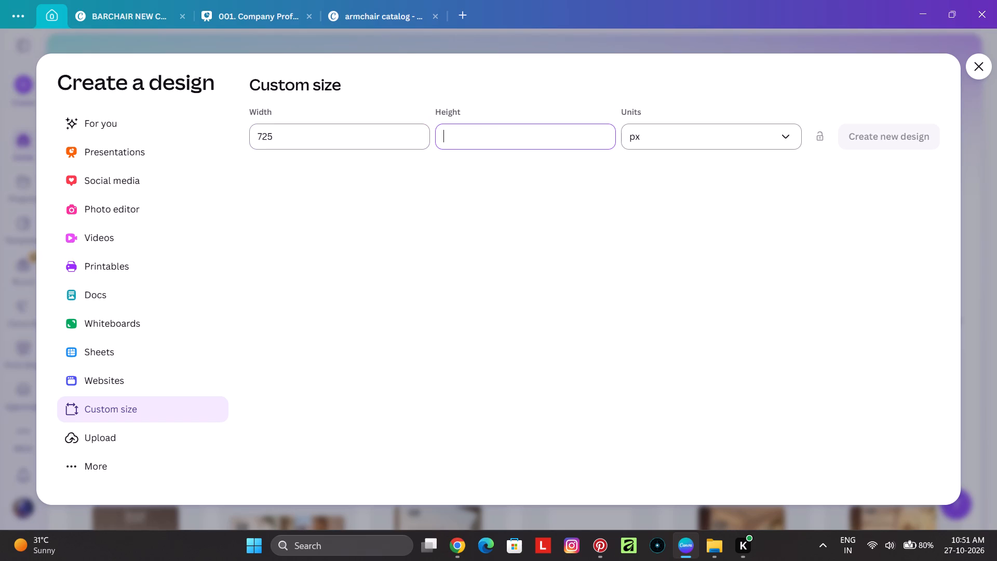
text(1024)
key(Return)
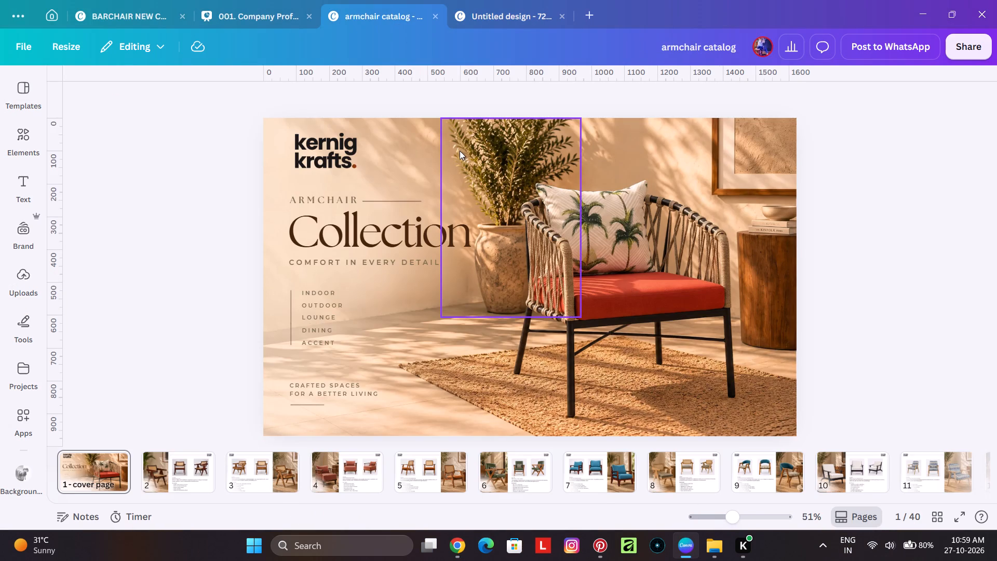
click(109, 7)
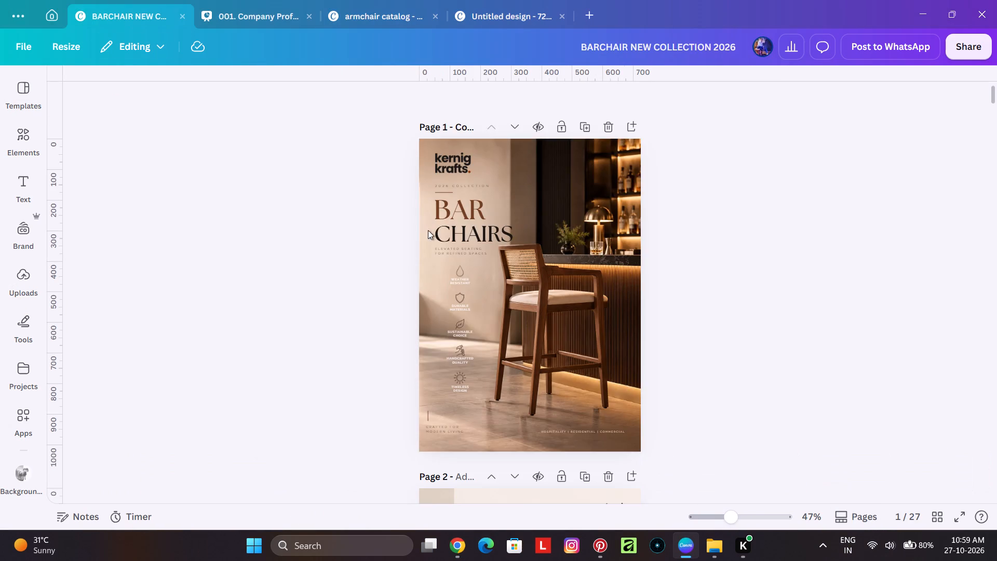
scroll(461, 280, down, 2)
scroll(472, 325, up, 2)
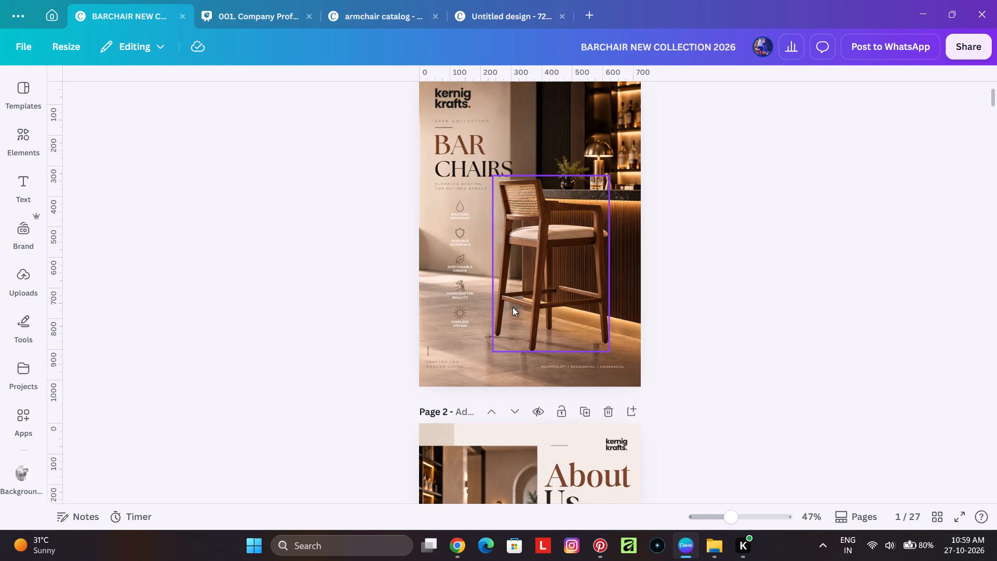
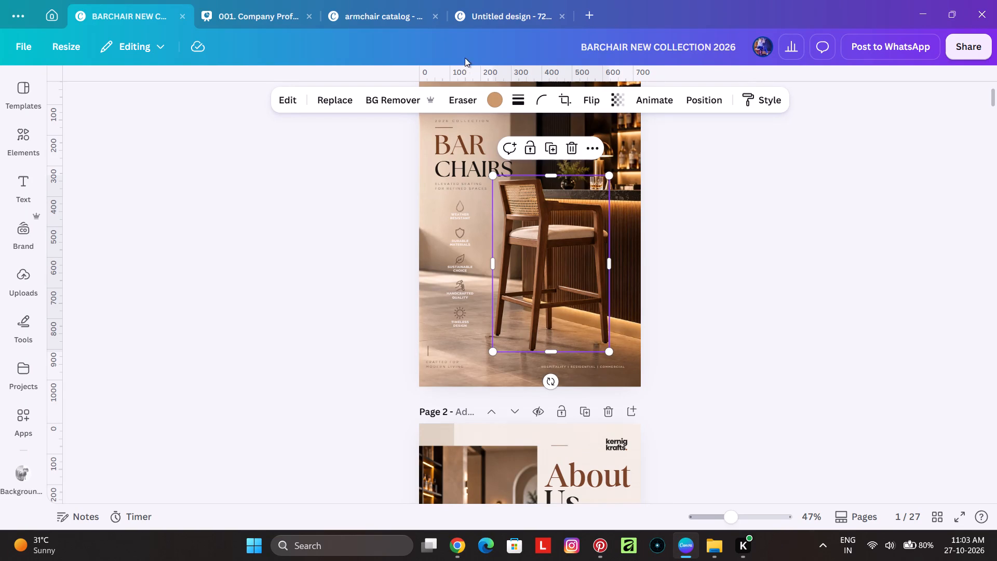
In the untitled 725 × 1024 px design, upload the Banquet Chair Collection Poster image from New Volume (D:).
click(524, 21)
scroll(475, 295, up, 4)
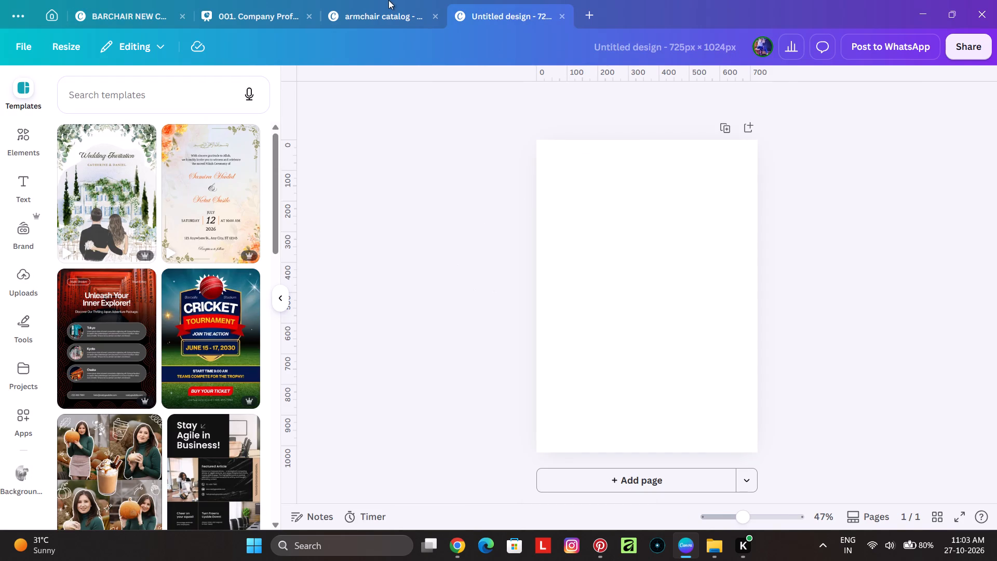
click(23, 279)
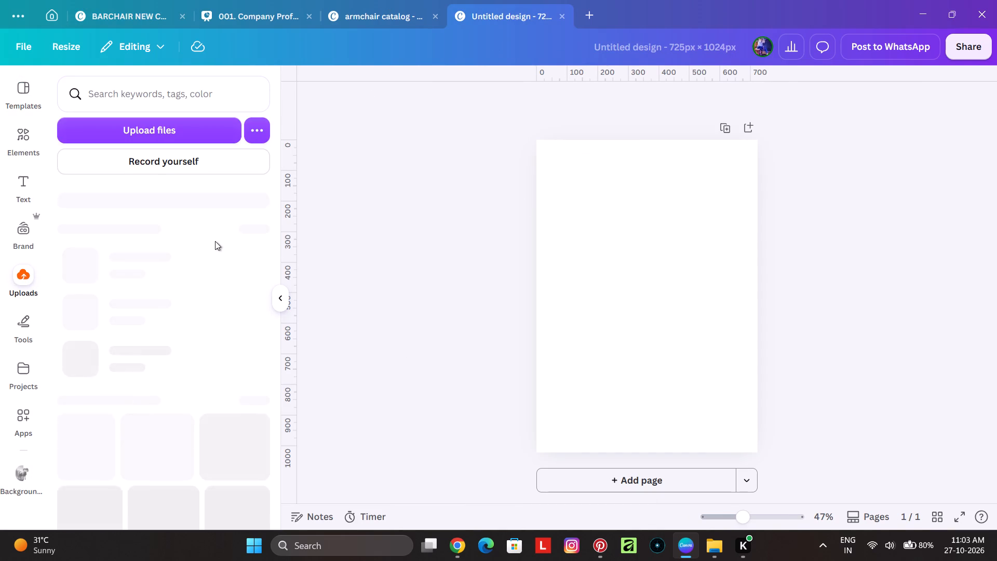
click(194, 129)
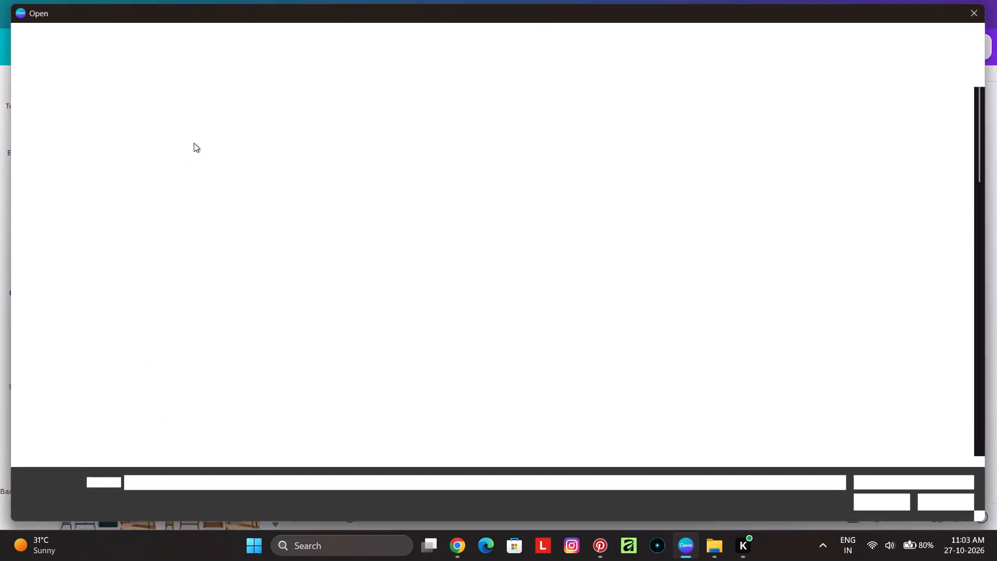
scroll(556, 285, down, 4)
click(47, 430)
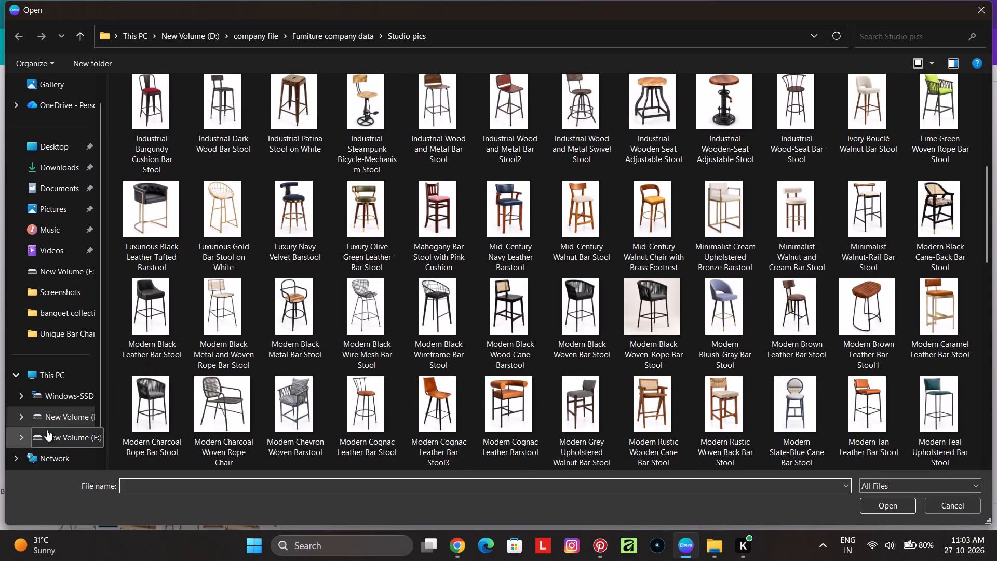
click(65, 424)
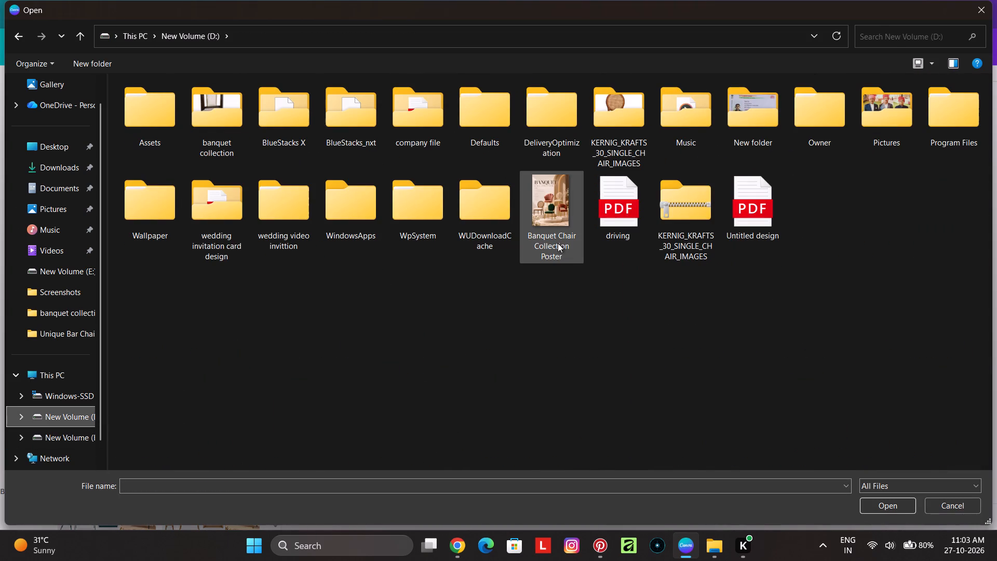
click(558, 243)
click(890, 507)
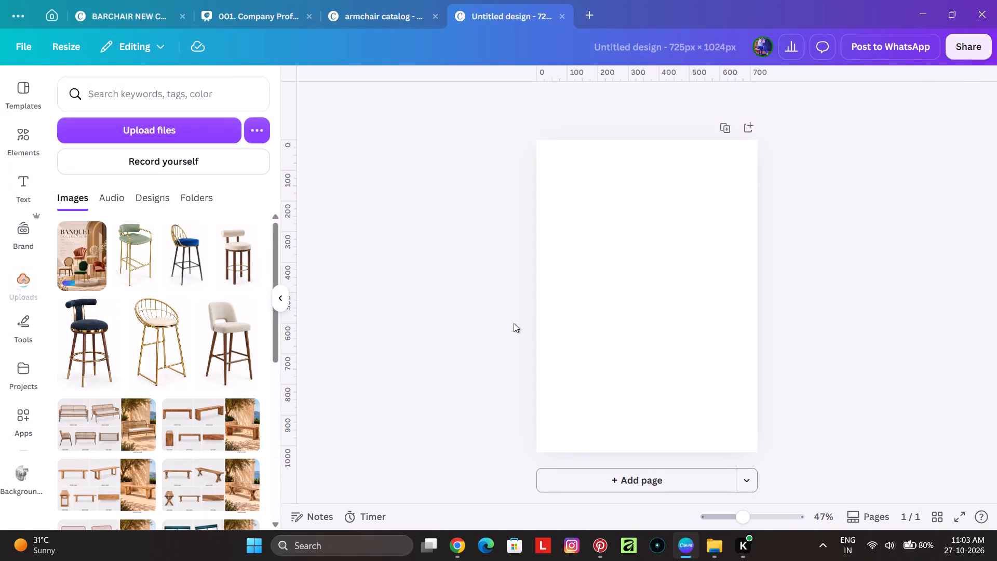
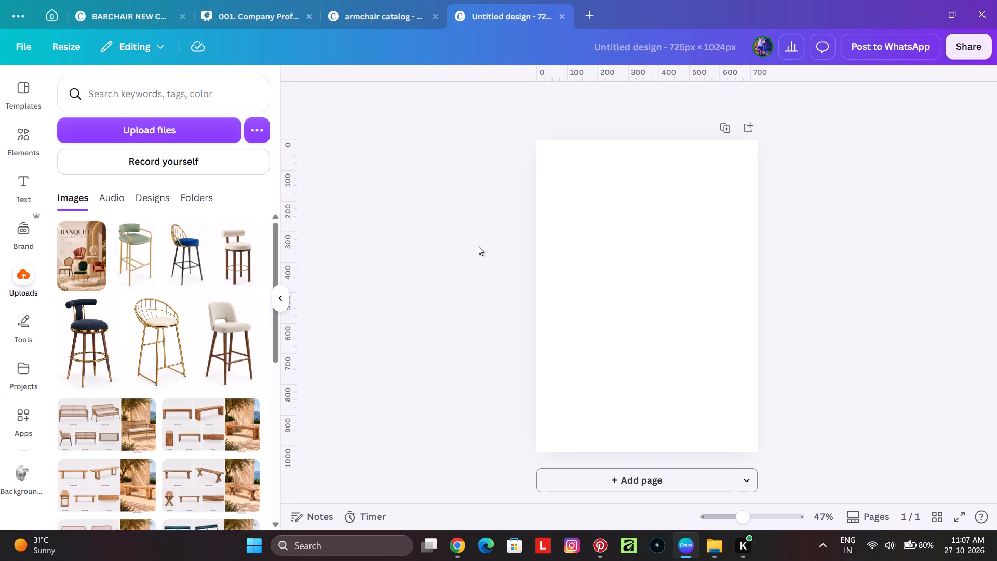
Place the uploaded Banquet Collection poster on the blank page as a full-page cover image.
scroll(493, 219, up, 8)
scroll(494, 219, down, 6)
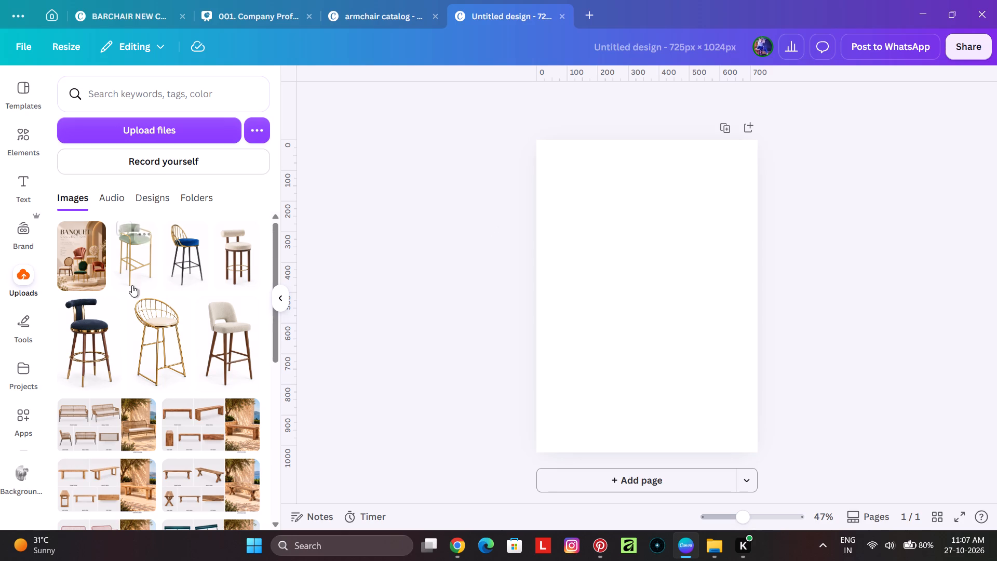
drag(82, 268, 586, 161)
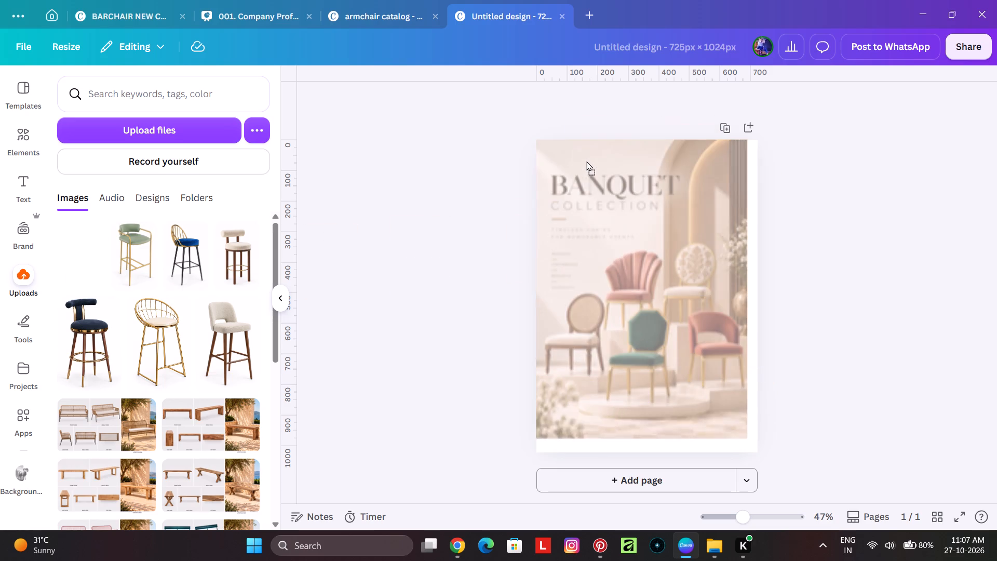
drag(586, 161, 568, 225)
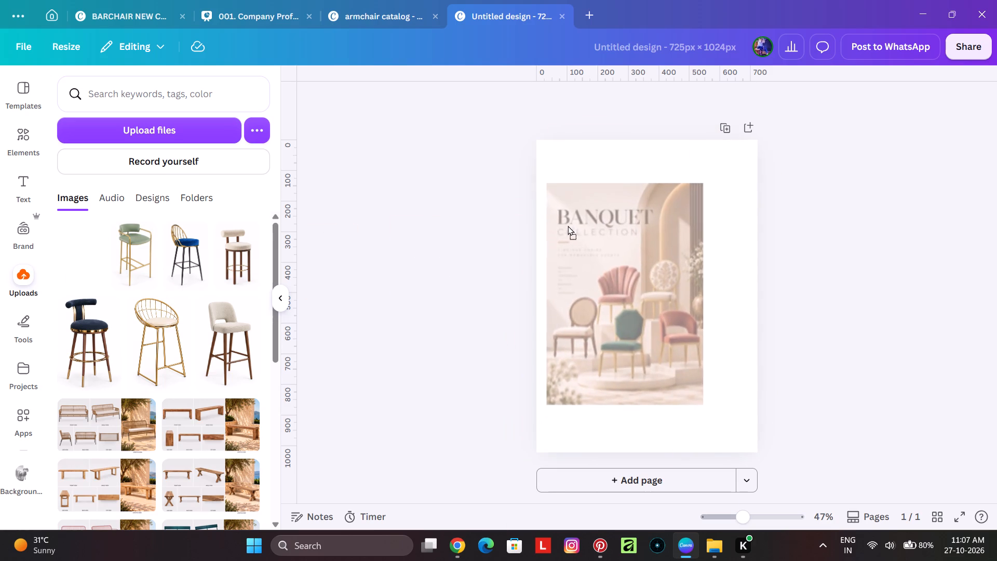
drag(568, 225, 543, 219)
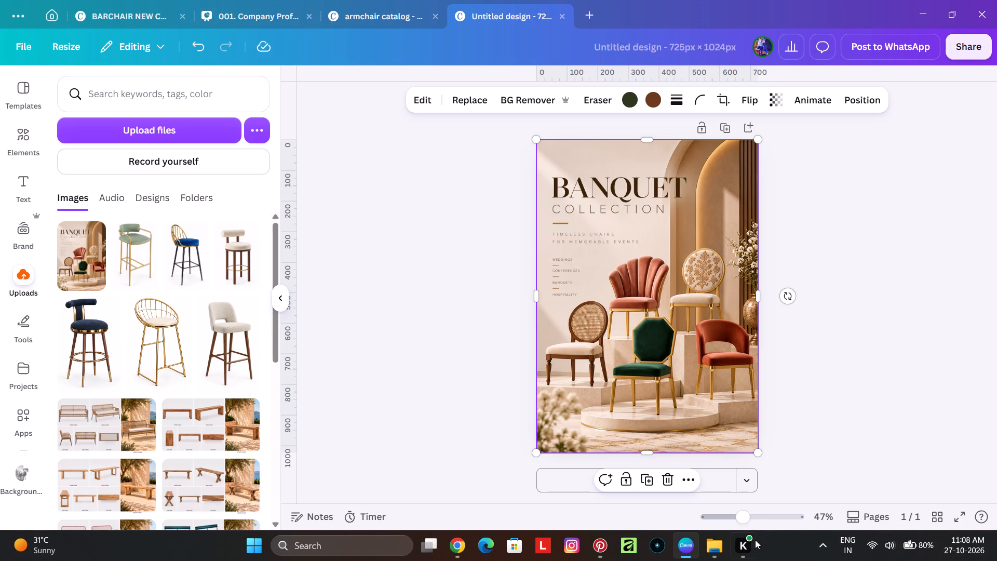
Look through the company file folder on New Volume (D:), including its Unique Bar Chairs and Furniture company data subfolders.
click(712, 553)
click(669, 484)
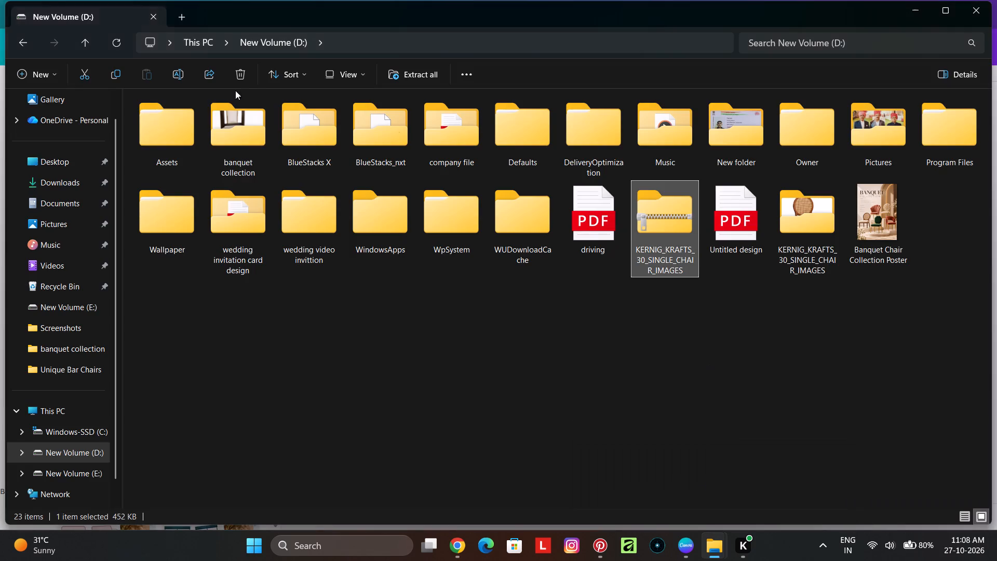
double_click(469, 126)
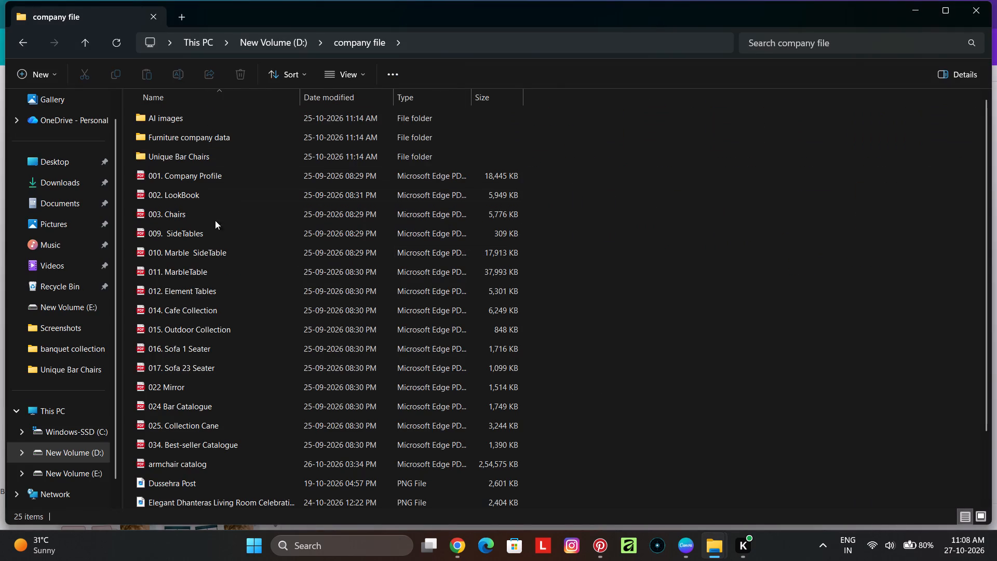
scroll(259, 354, down, 10)
scroll(254, 389, up, 8)
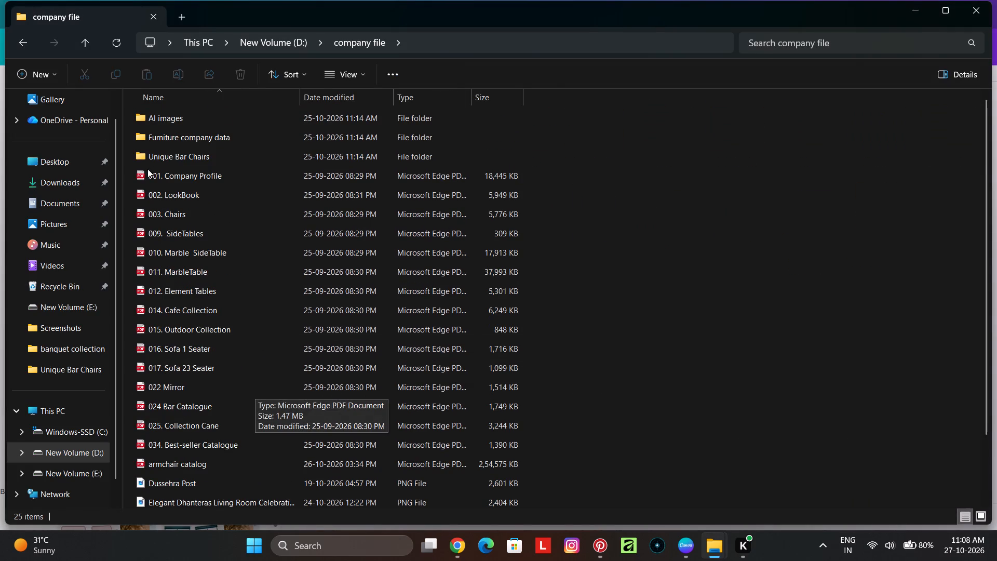
double_click(192, 151)
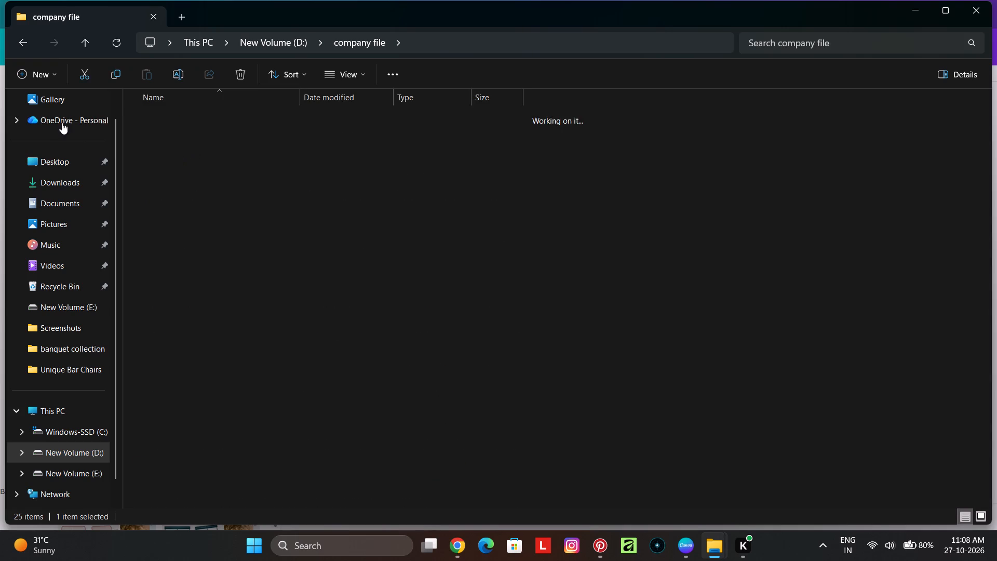
click(18, 37)
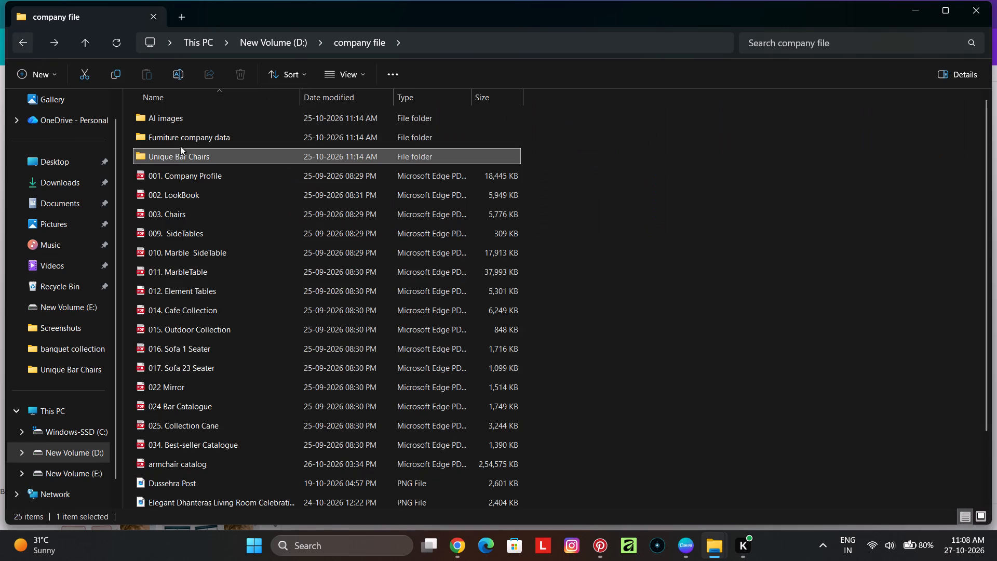
double_click(206, 129)
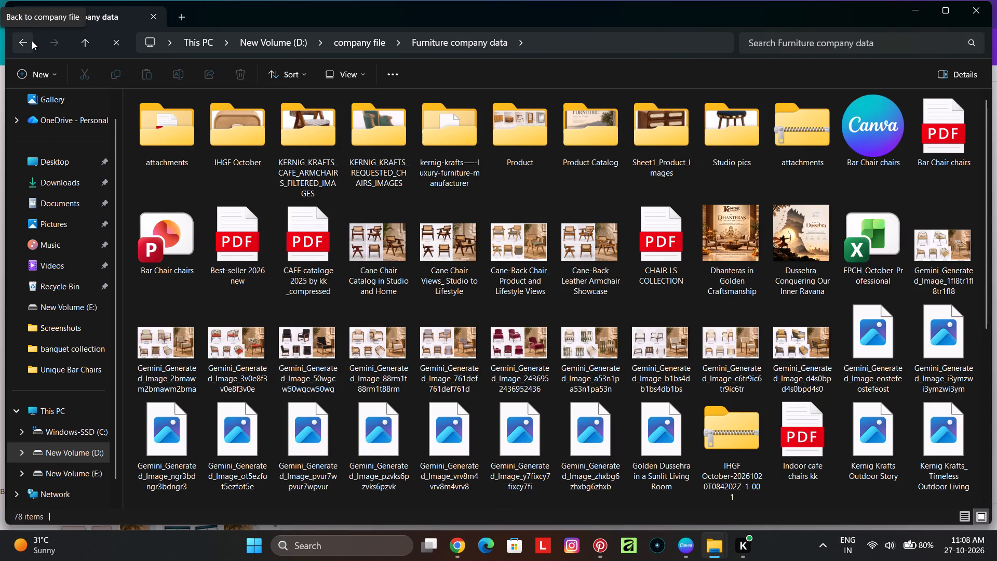
double_click(32, 41)
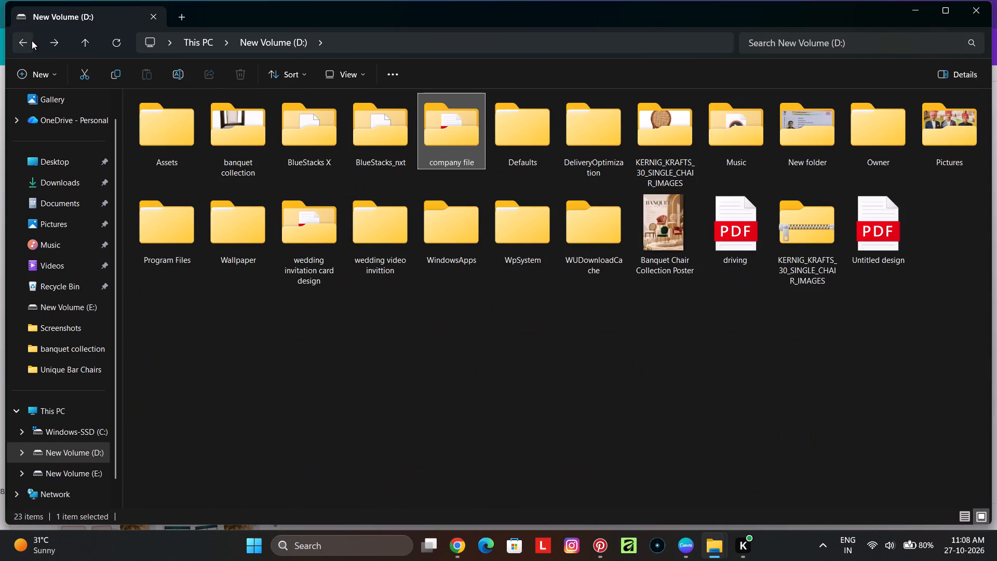
click(688, 351)
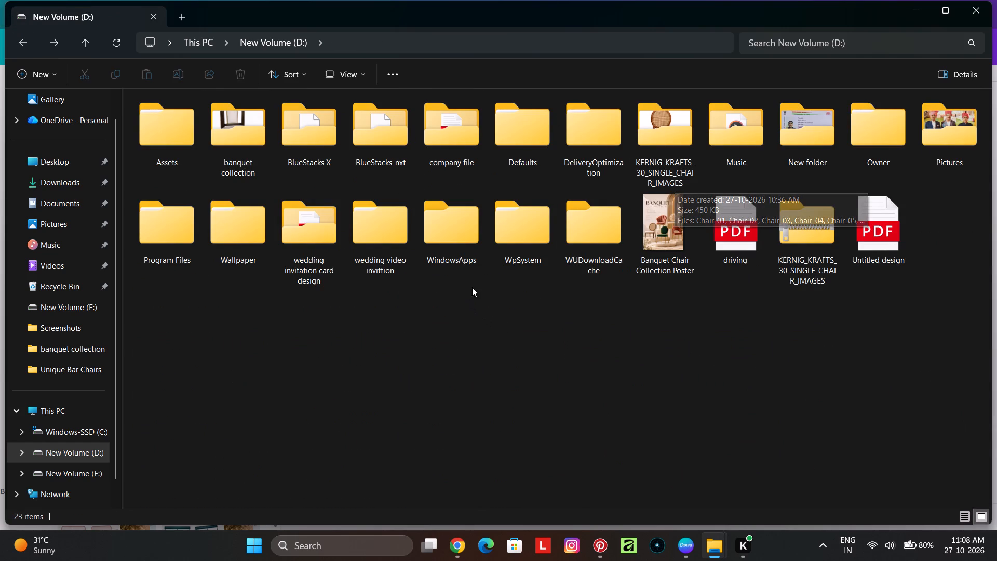
In the banquet collection folder on New Volume (D:), preview image 5 and image 7 at full size.
double_click(242, 138)
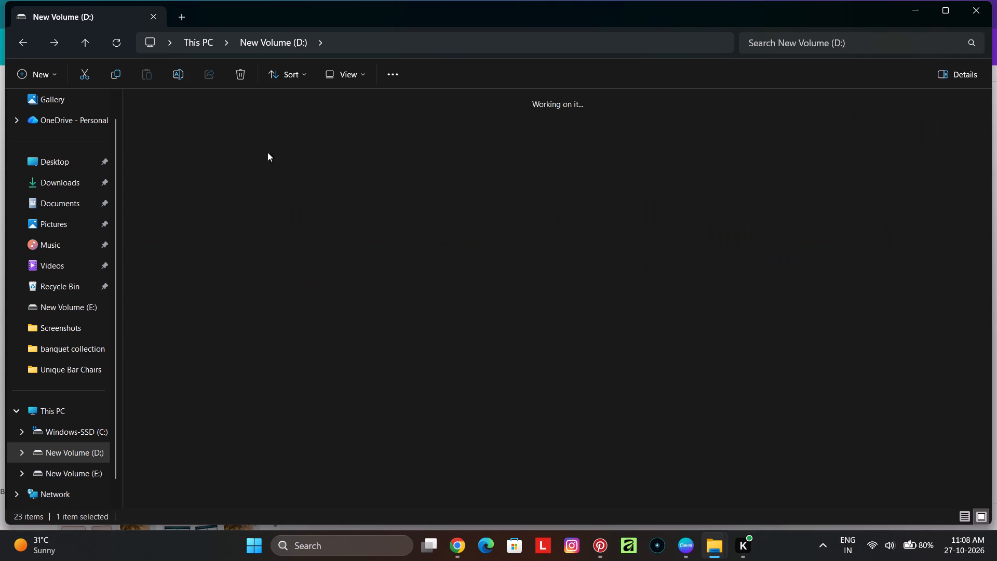
click(456, 144)
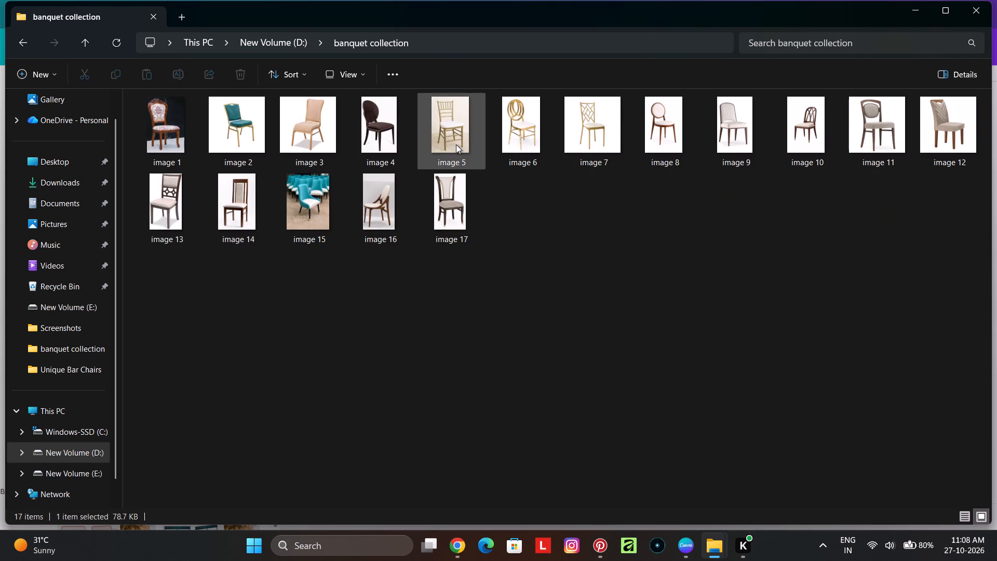
key(Return)
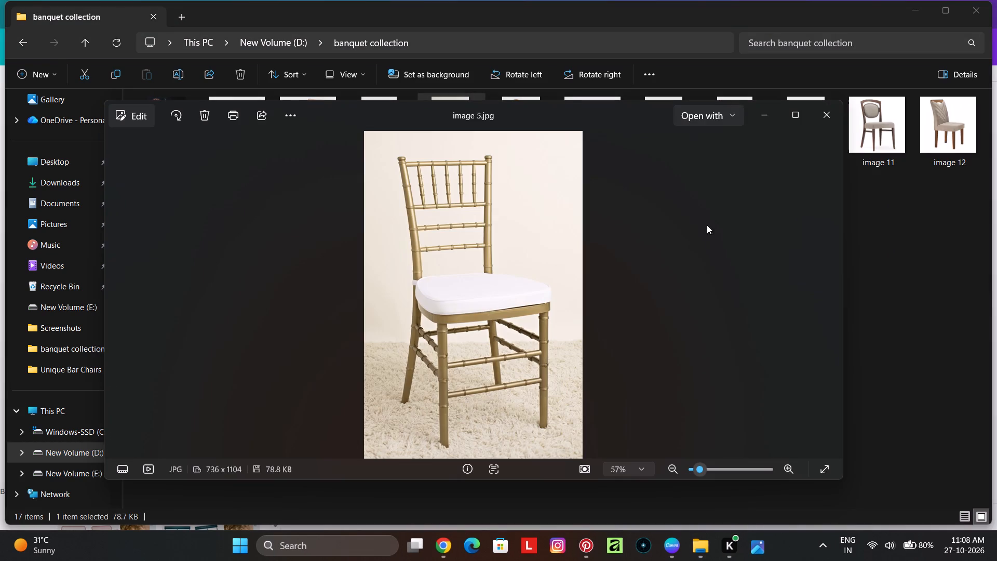
scroll(710, 242, up, 1)
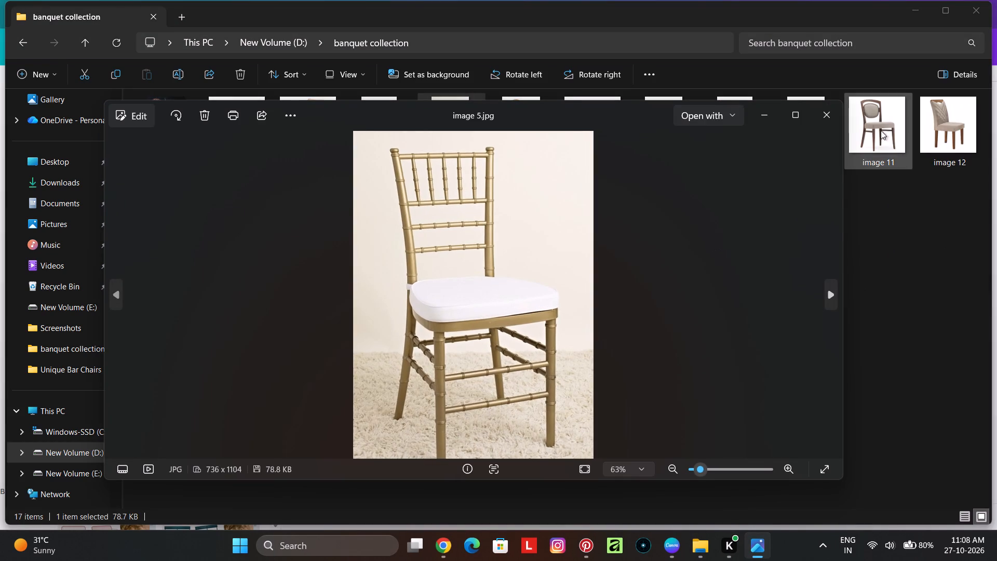
click(828, 109)
click(577, 126)
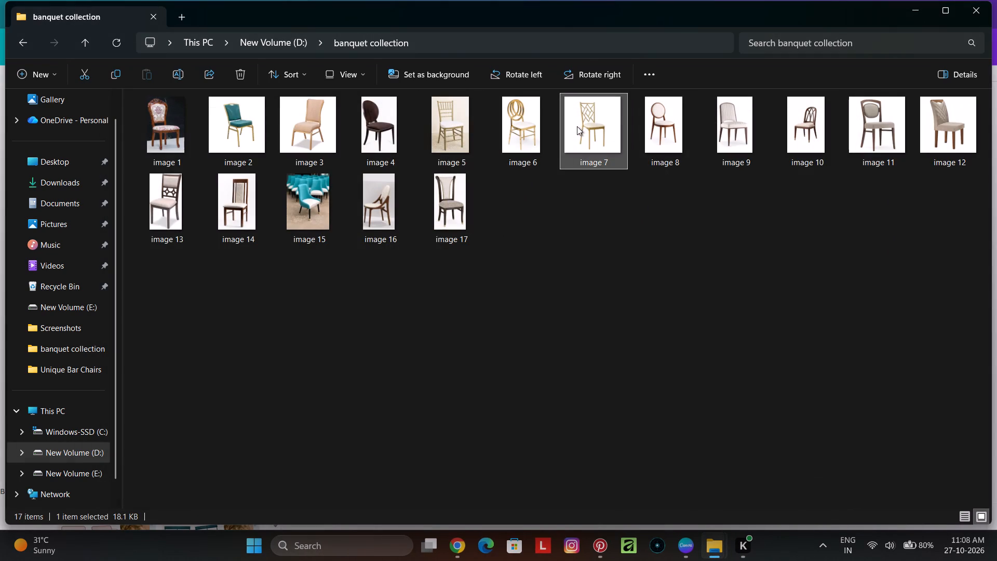
key(Return)
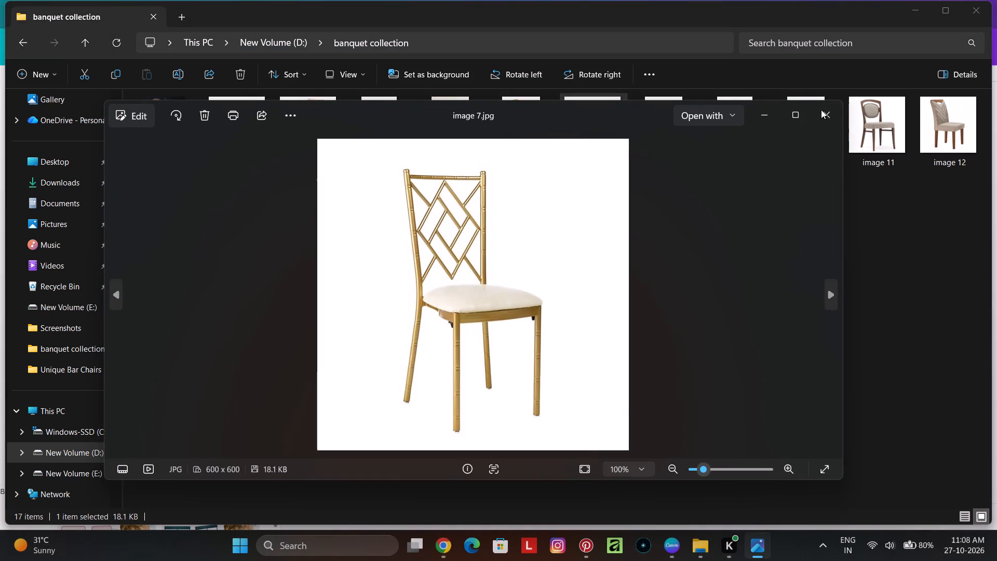
click(828, 112)
click(639, 255)
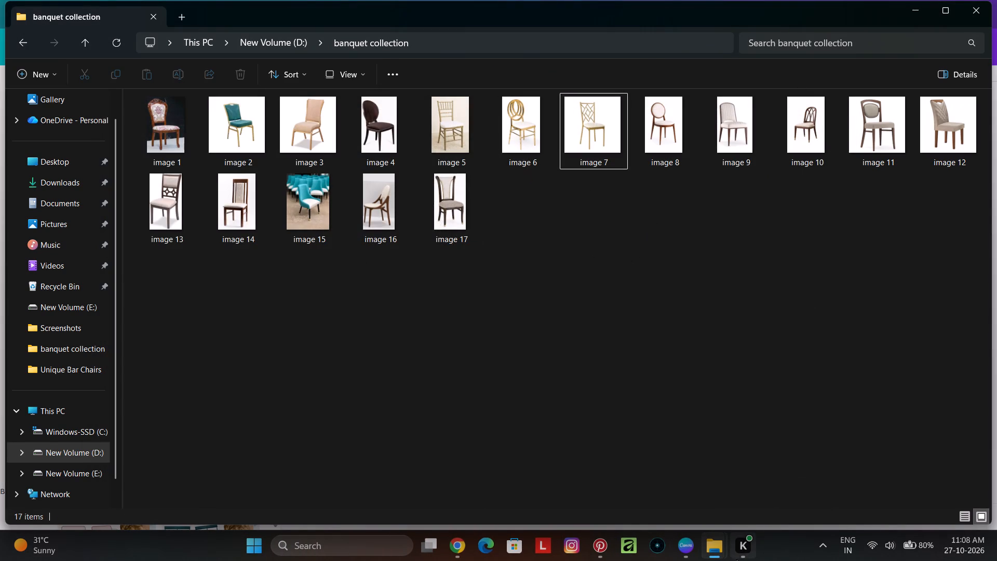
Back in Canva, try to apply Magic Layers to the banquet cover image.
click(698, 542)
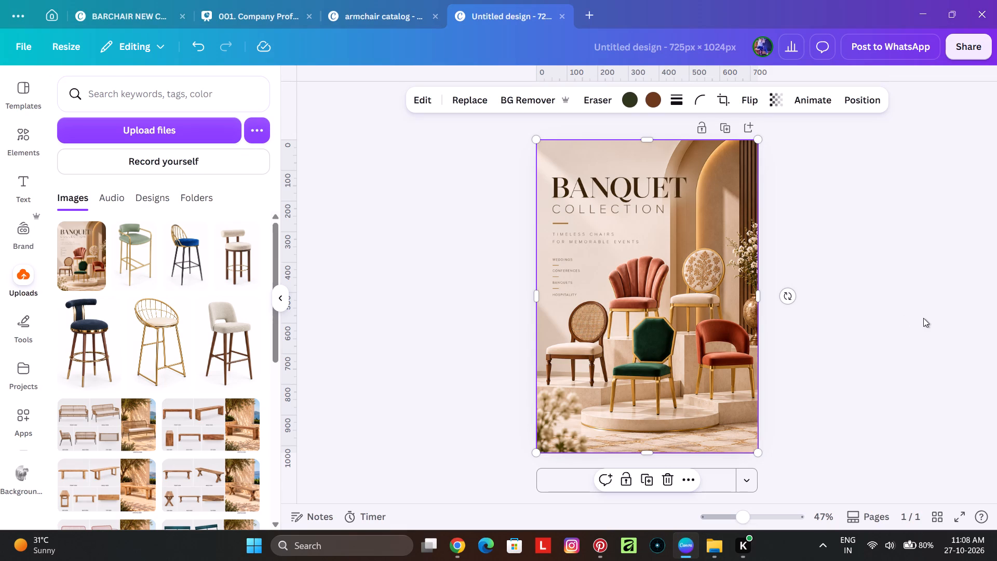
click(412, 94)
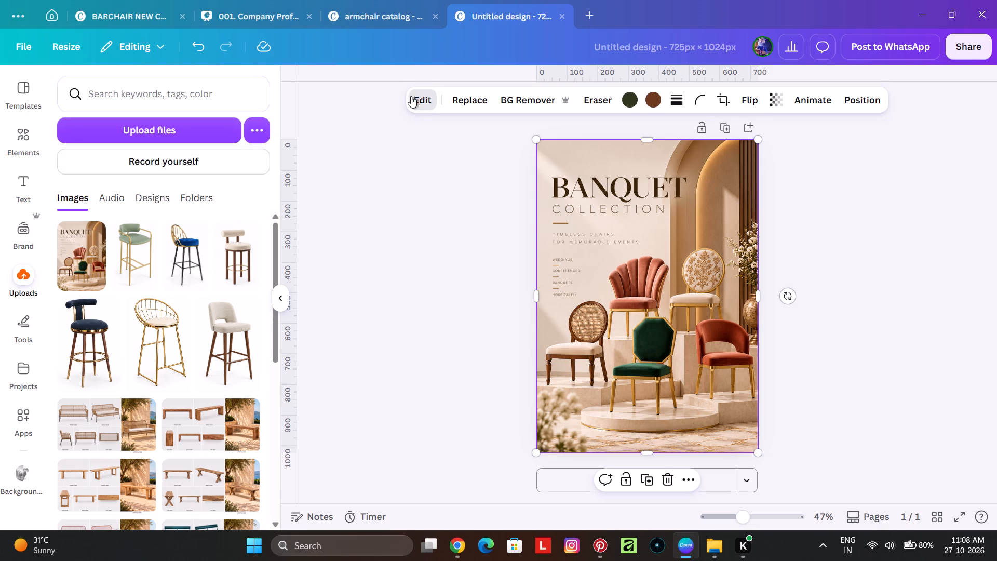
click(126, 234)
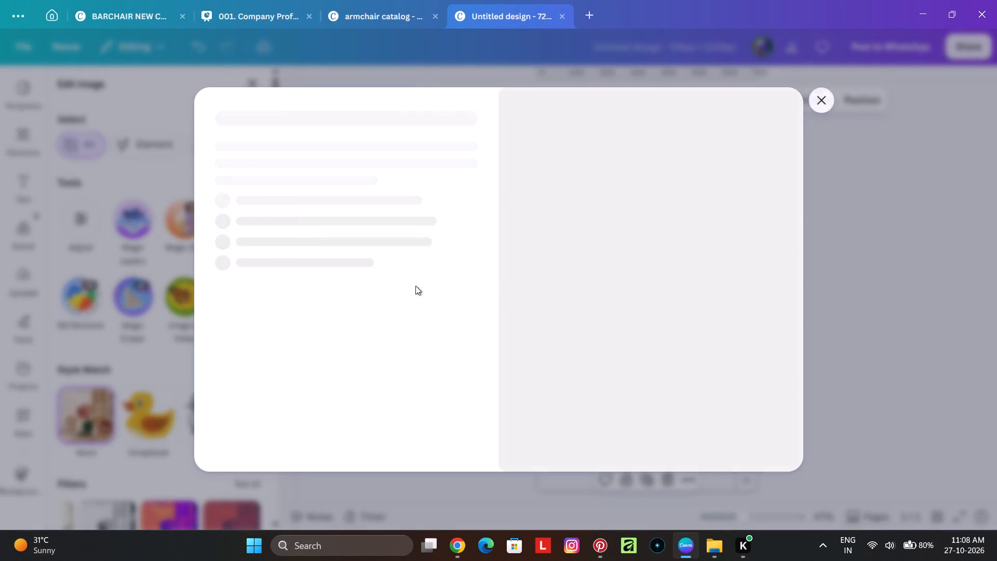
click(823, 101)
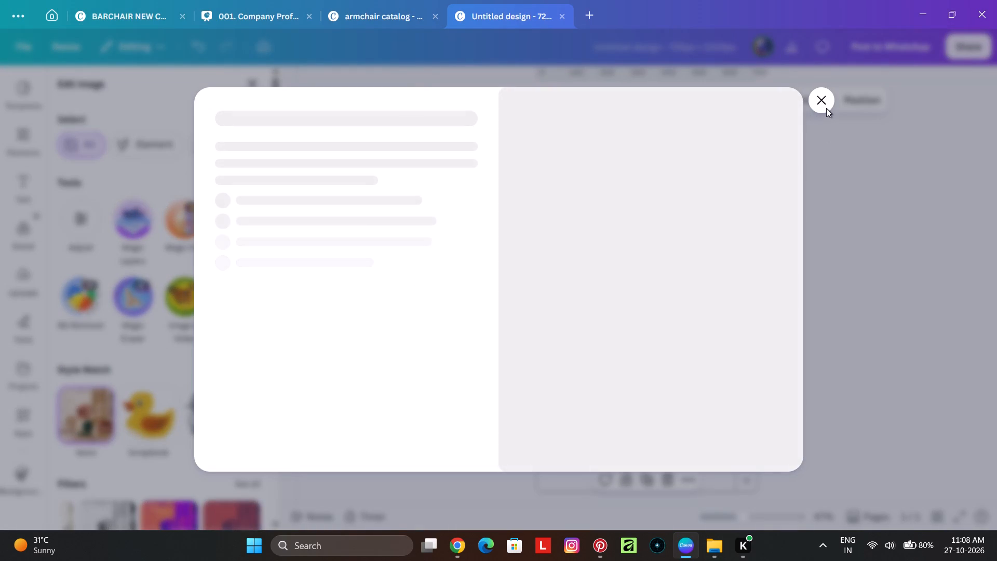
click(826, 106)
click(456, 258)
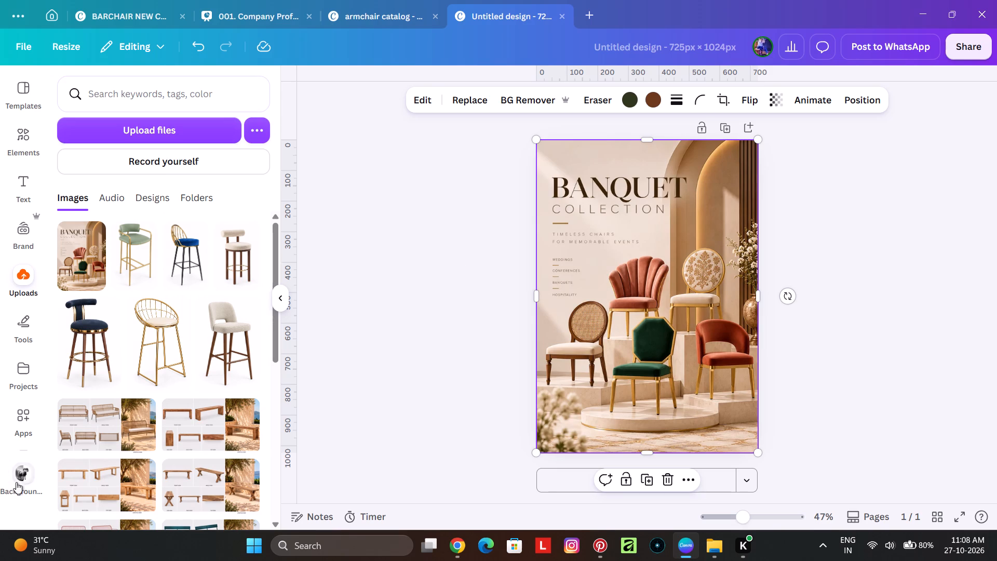
From the Canva home page, switch from the Personal team to the Business-plan team.
click(61, 9)
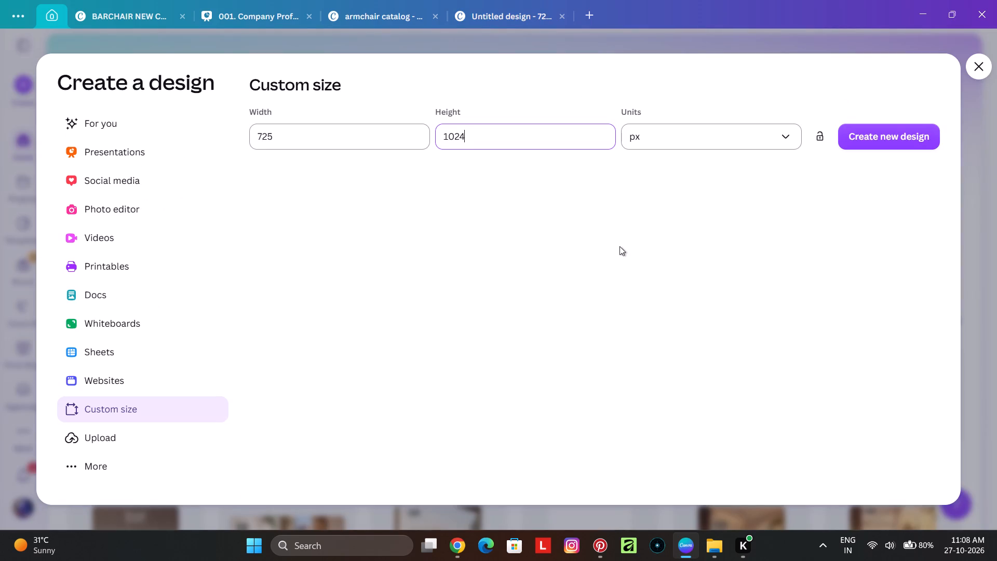
click(973, 58)
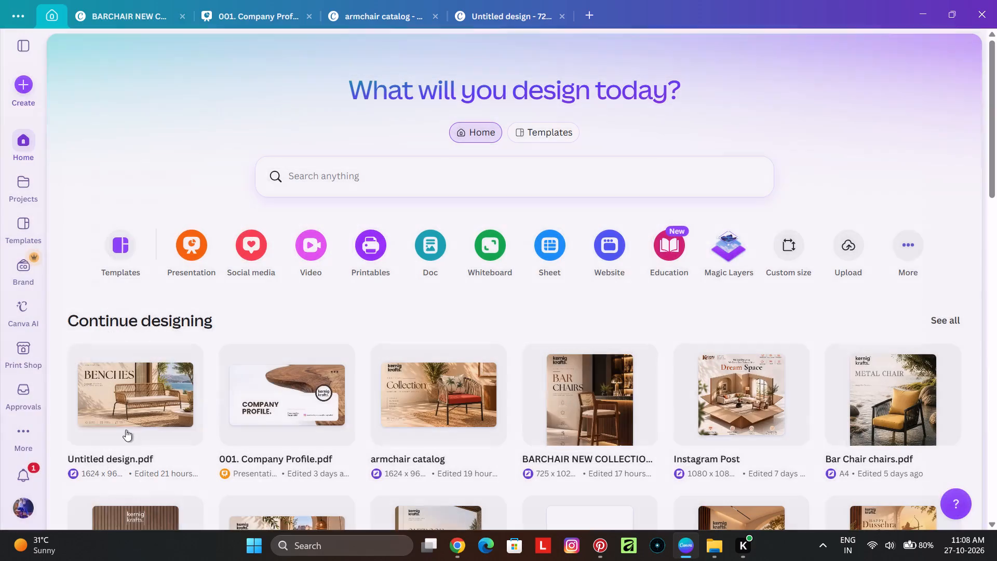
click(24, 507)
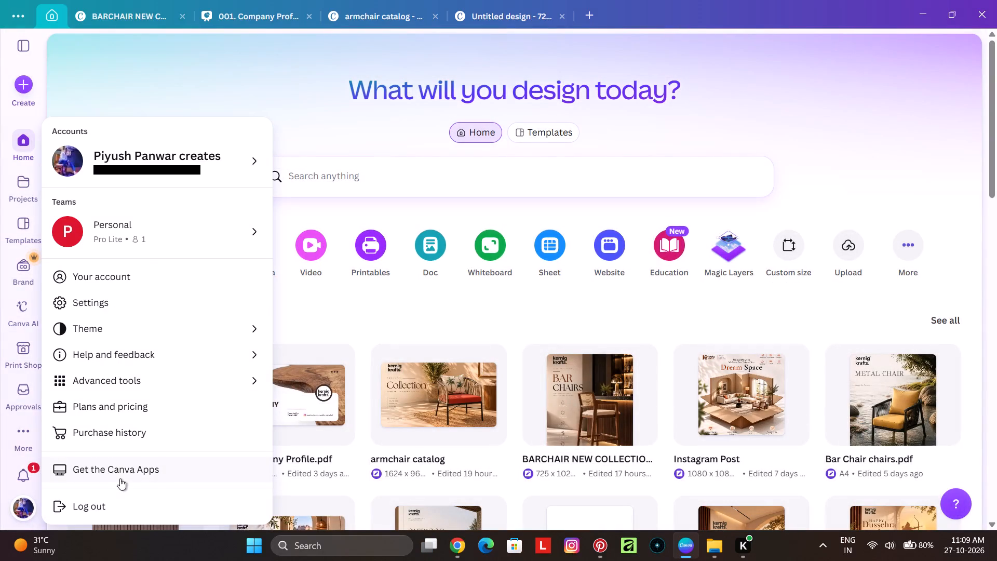
click(110, 223)
click(227, 243)
scroll(408, 323, down, 4)
scroll(388, 377, down, 1)
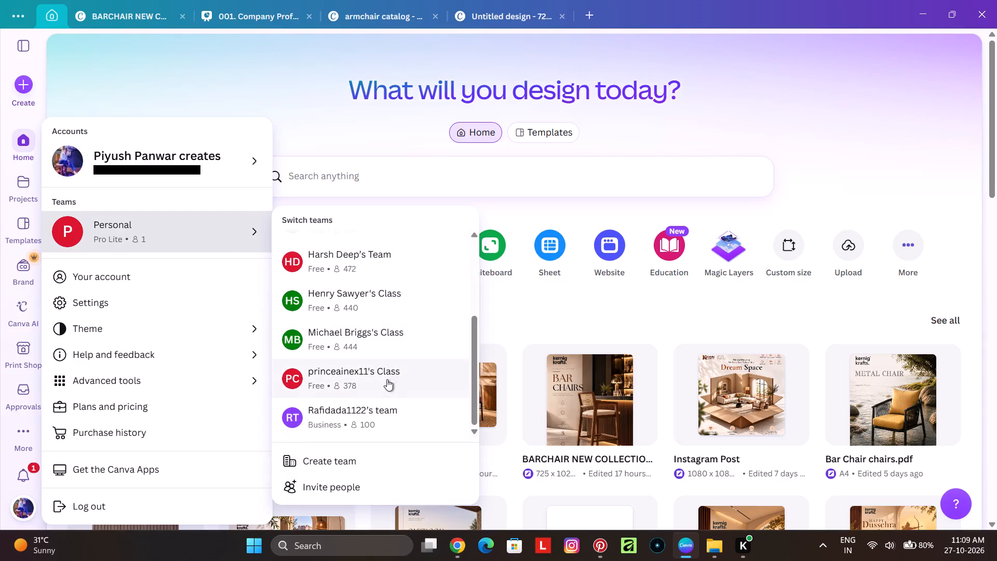
scroll(387, 411, down, 3)
click(372, 423)
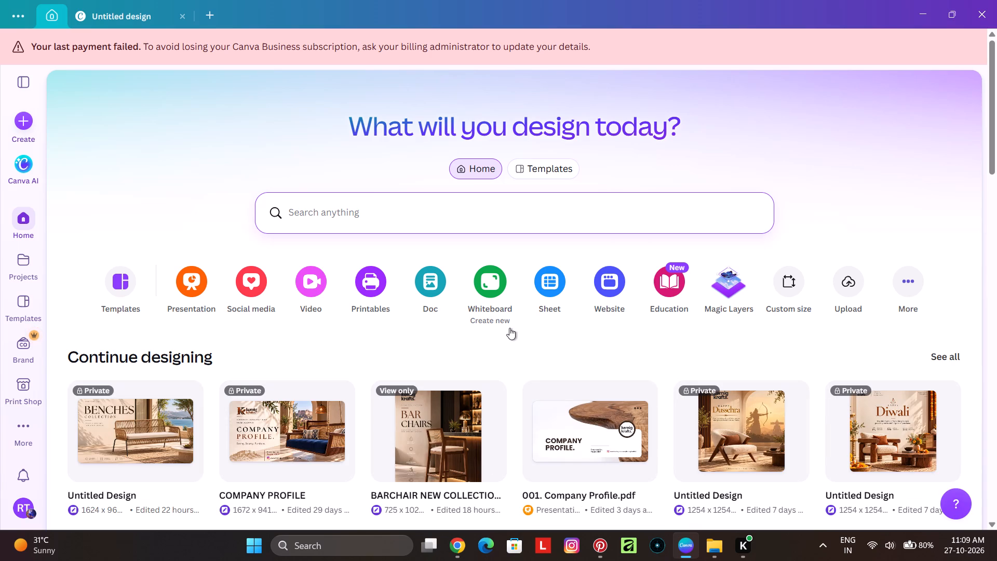
Open the view-only BARCHAIR NEW COLLECTION design from the recent designs.
scroll(517, 325, down, 3)
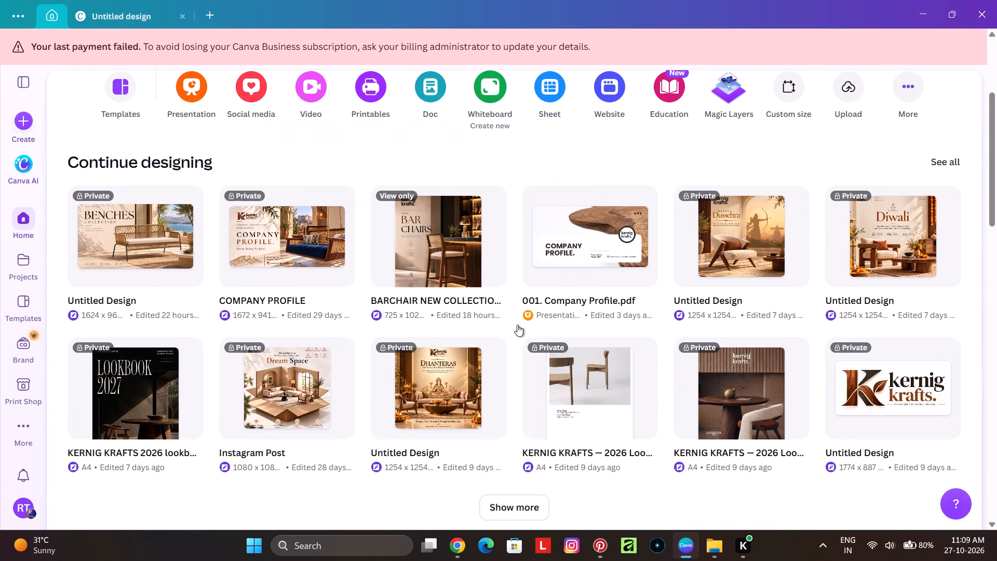
scroll(481, 394, up, 2)
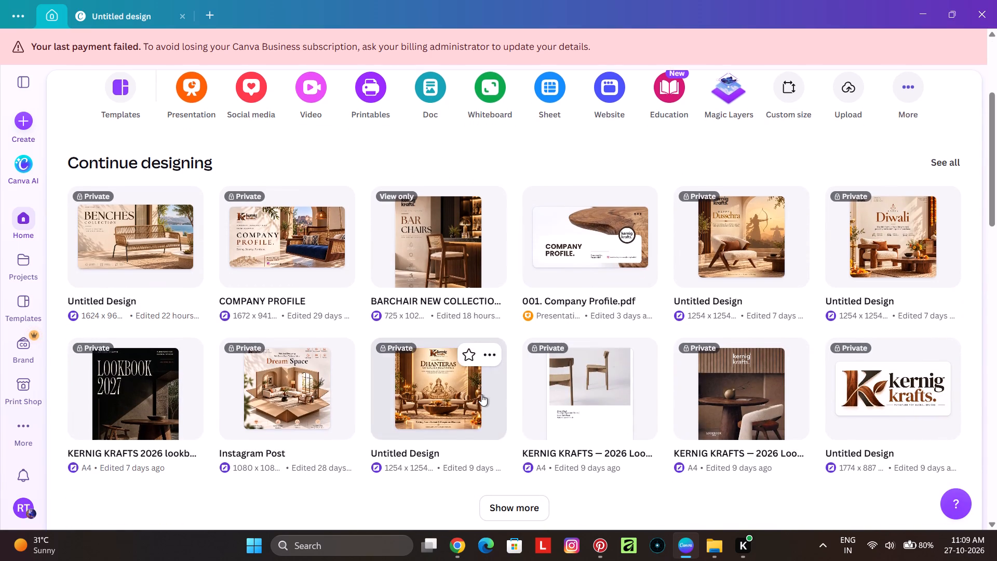
scroll(481, 394, up, 1)
scroll(479, 331, down, 1)
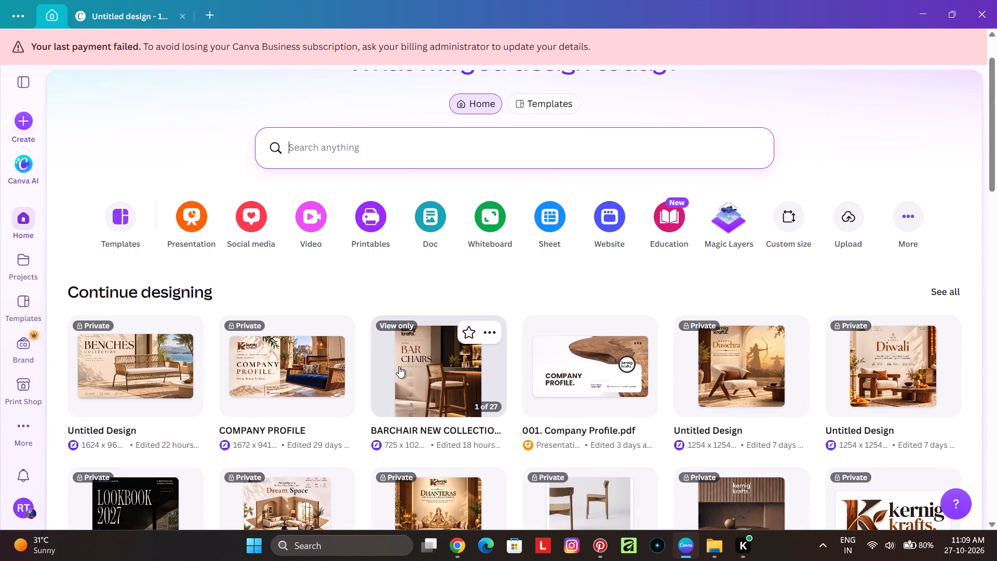
scroll(405, 365, down, 2)
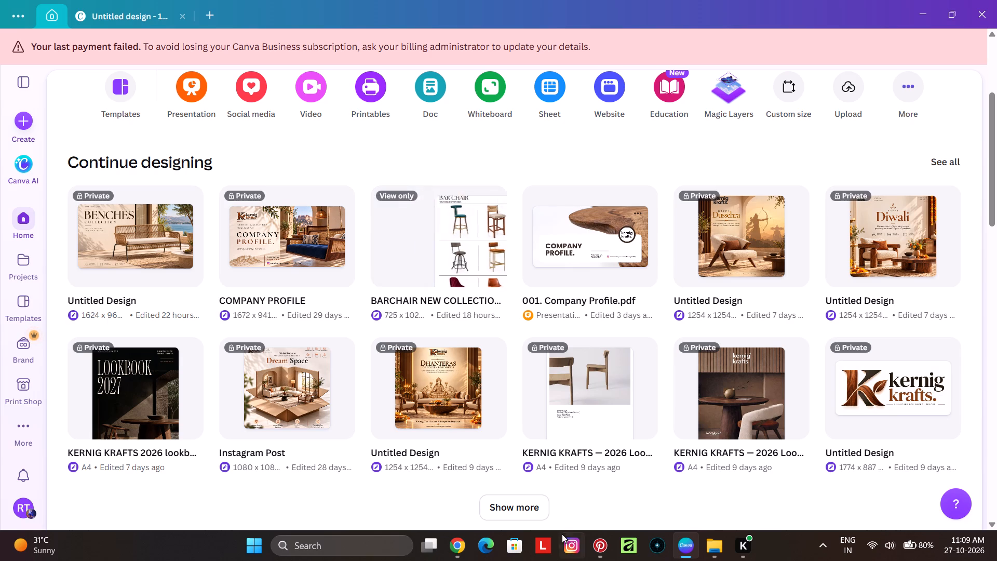
click(476, 255)
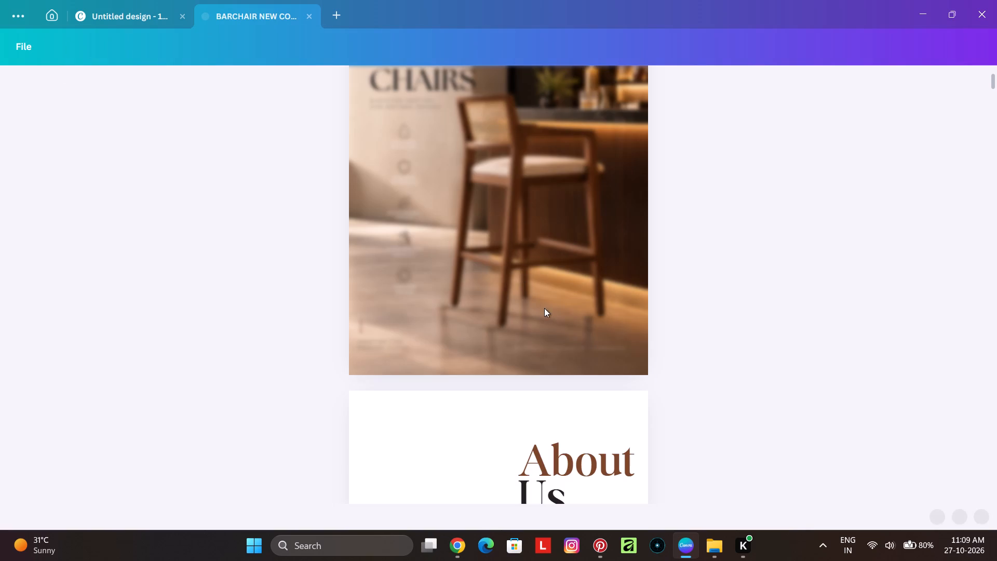
Look through the pages of the BARCHAIR NEW COLLECTION design to examine its layout, ending back at the cover.
scroll(582, 357, down, 8)
scroll(534, 379, down, 4)
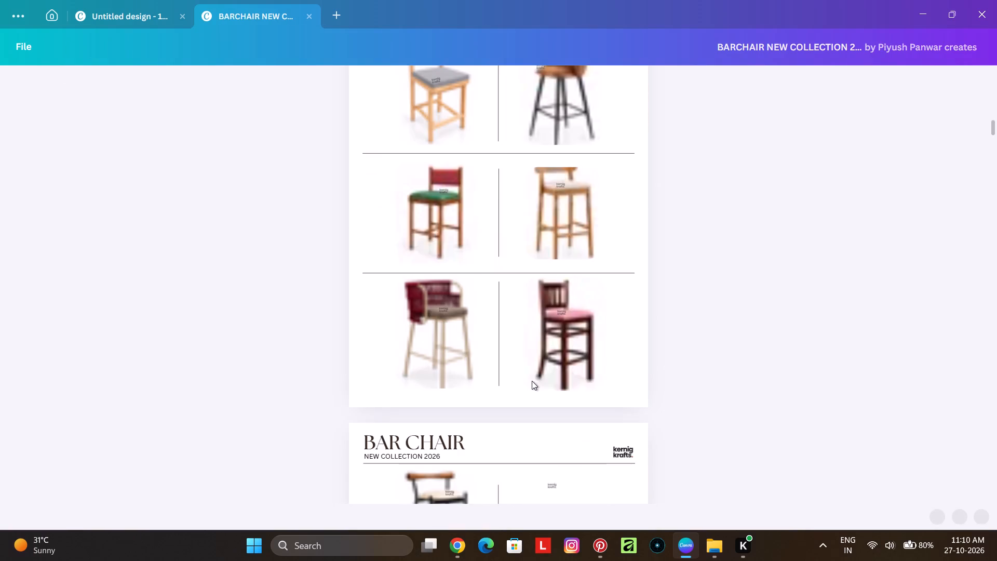
scroll(531, 382, down, 20)
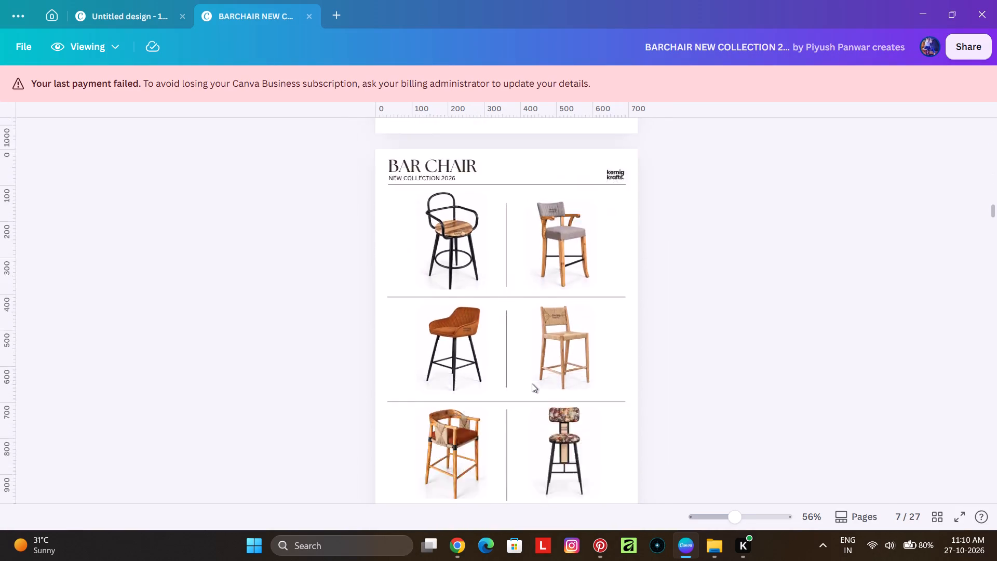
scroll(532, 383, down, 18)
scroll(532, 385, down, 6)
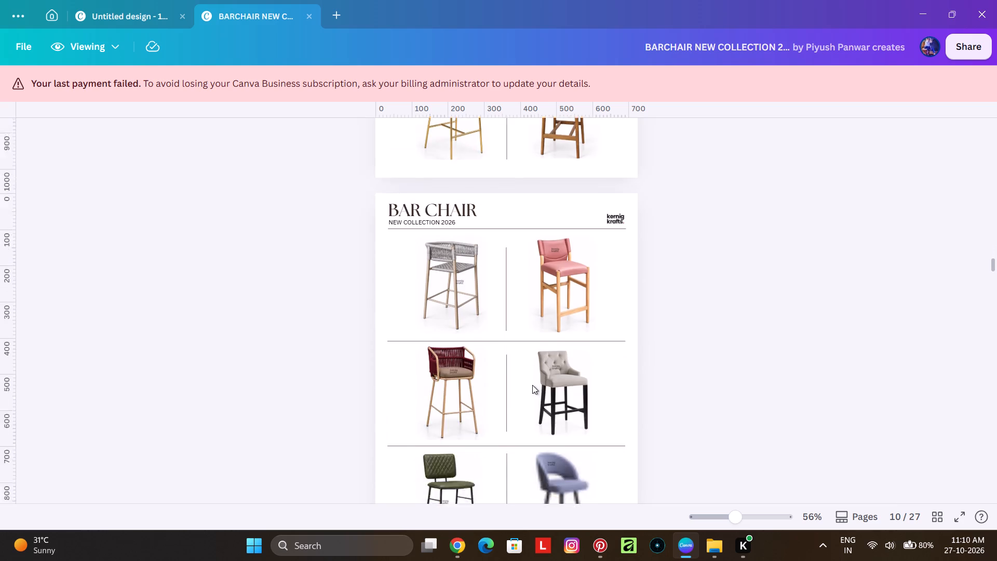
scroll(532, 385, down, 8)
scroll(532, 385, down, 18)
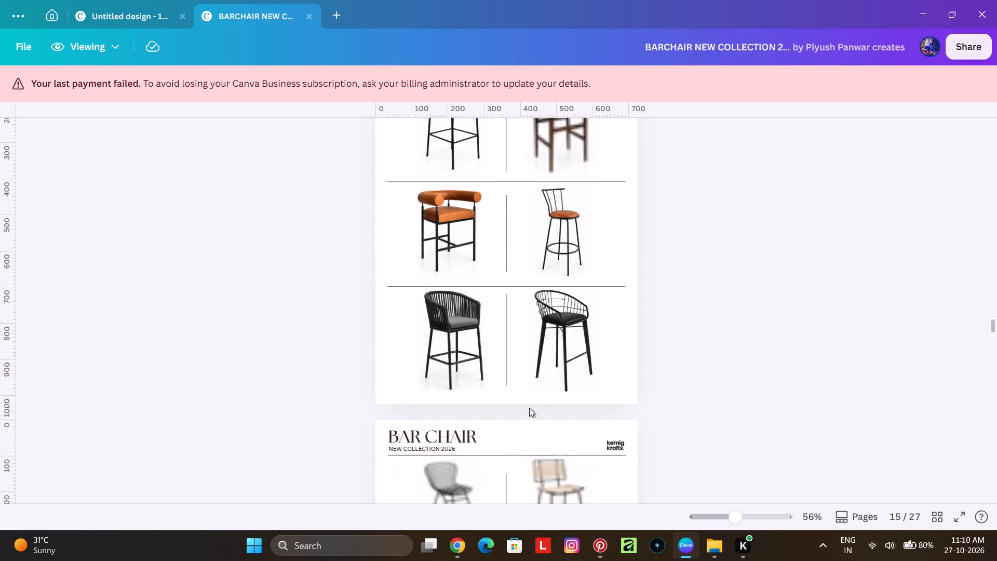
scroll(529, 408, down, 20)
scroll(528, 411, down, 7)
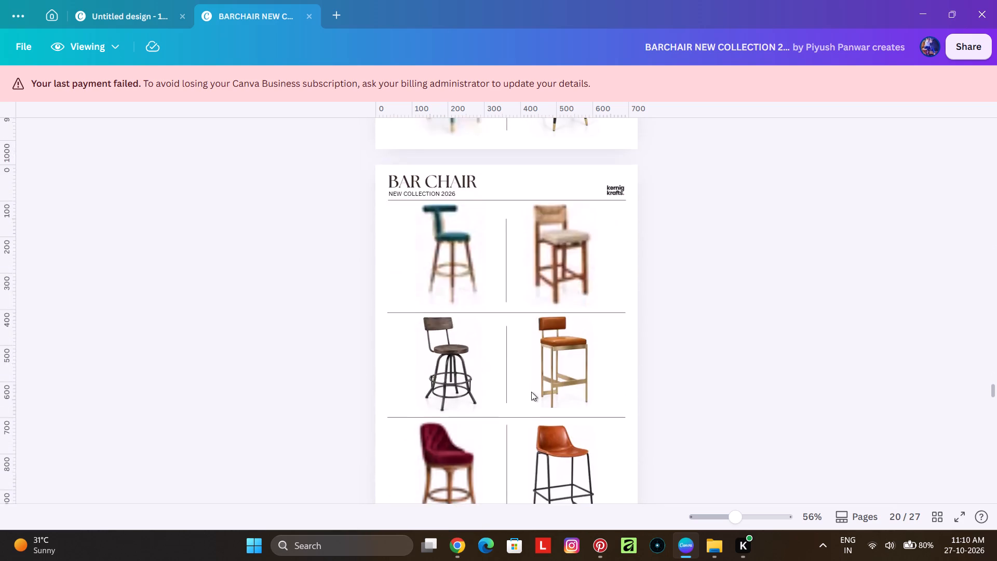
scroll(531, 392, down, 13)
scroll(529, 401, down, 17)
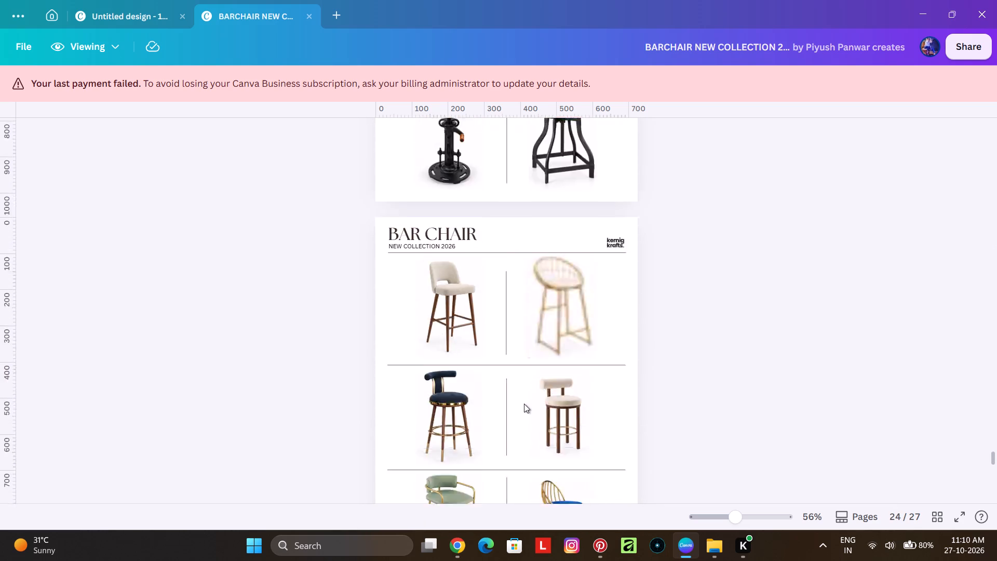
scroll(524, 404, down, 15)
scroll(524, 404, up, 13)
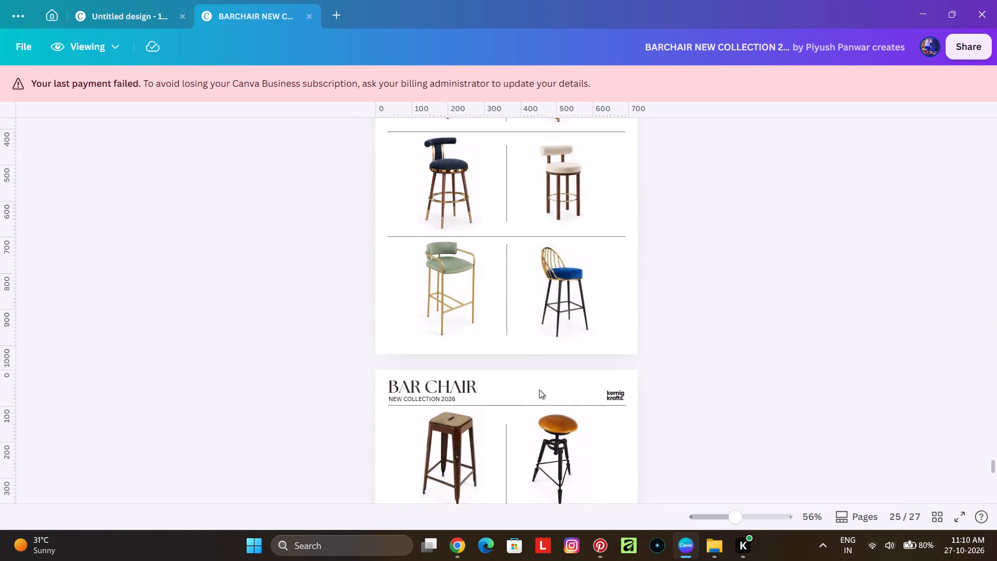
scroll(539, 390, up, 20)
scroll(539, 390, up, 17)
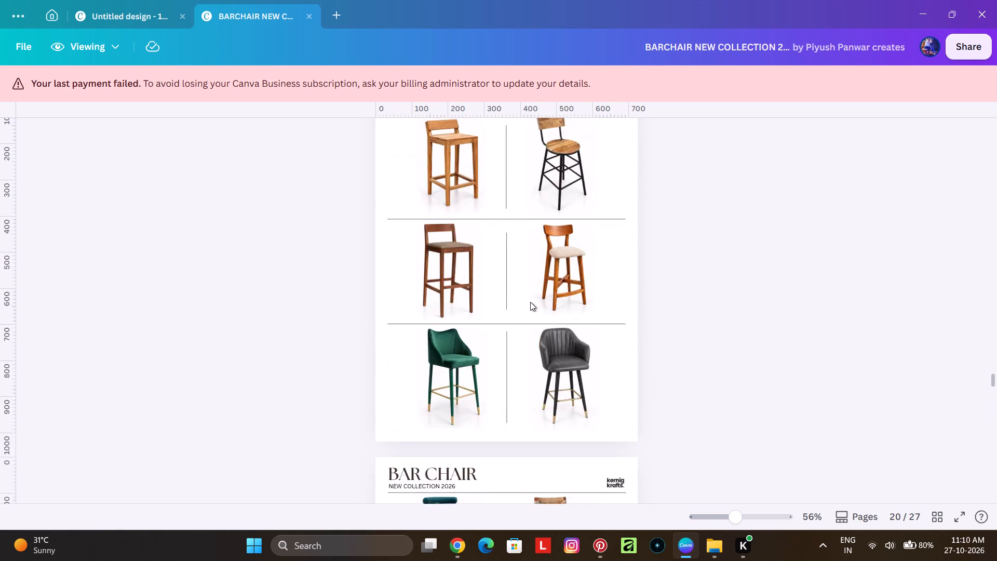
scroll(530, 302, up, 9)
scroll(526, 300, up, 20)
scroll(526, 300, up, 1)
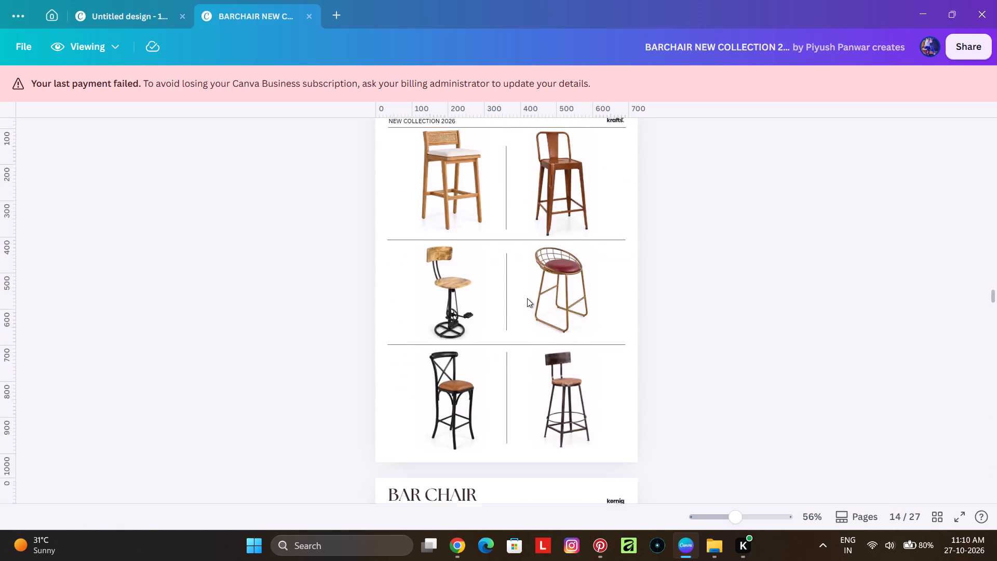
scroll(527, 298, up, 20)
scroll(527, 298, up, 13)
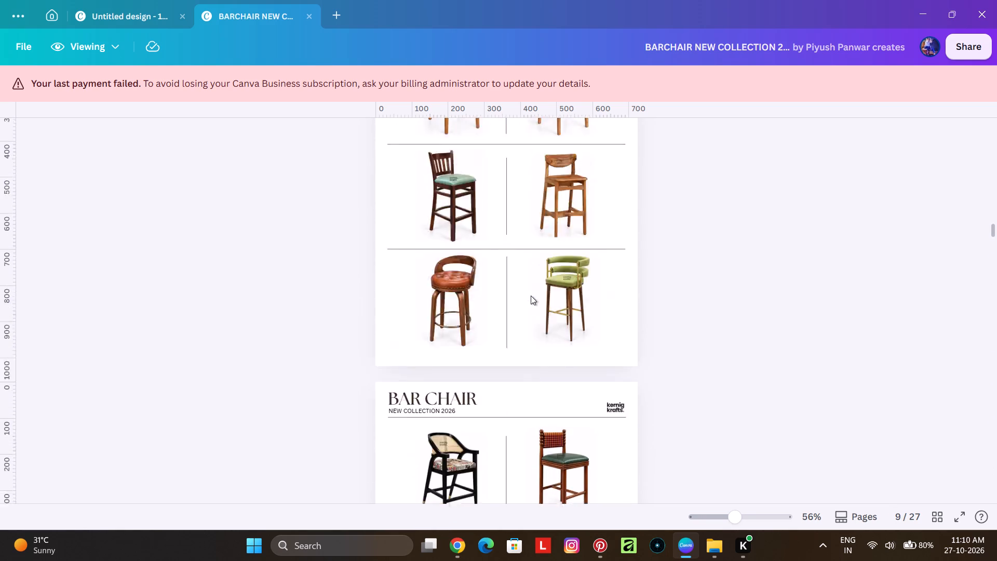
scroll(531, 296, up, 18)
scroll(531, 293, up, 11)
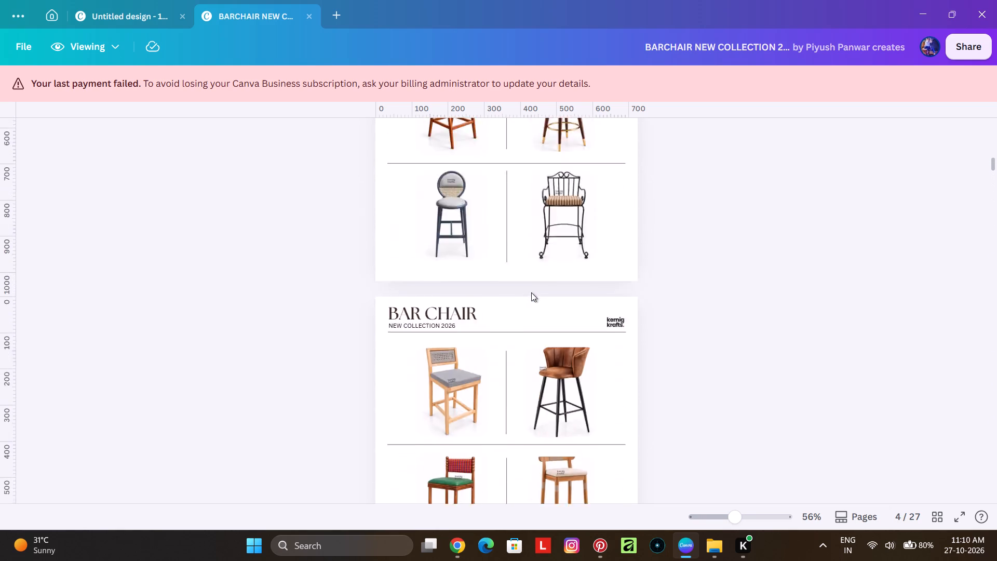
scroll(531, 292, up, 19)
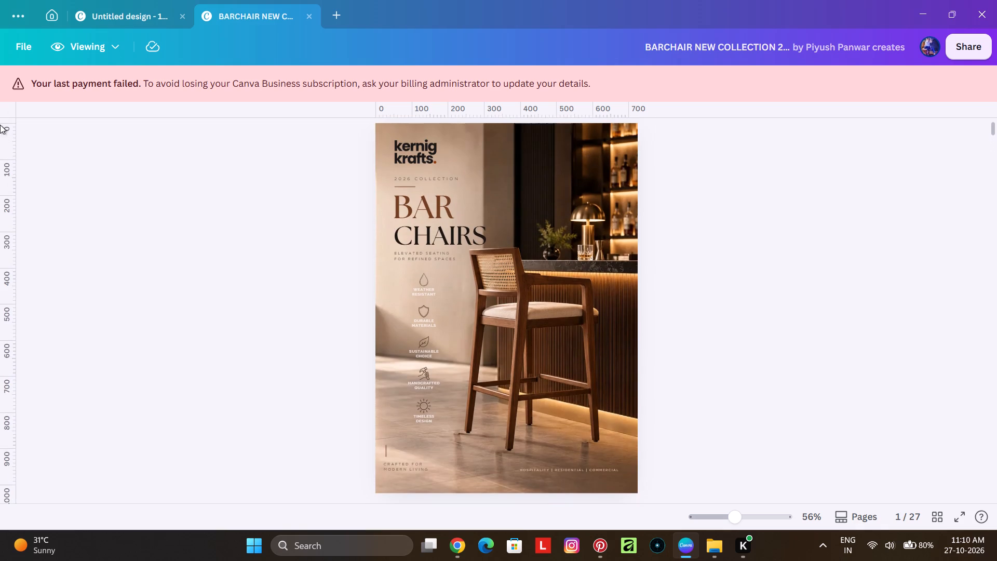
Close the BARCHAIR NEW COLLECTION design and the untitled benches design, returning to the home page.
click(98, 9)
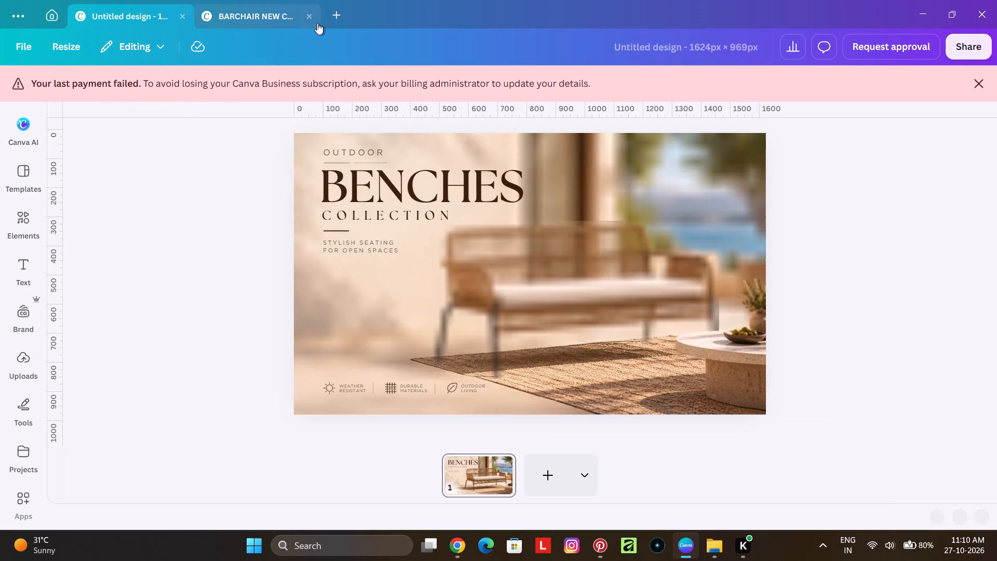
click(310, 16)
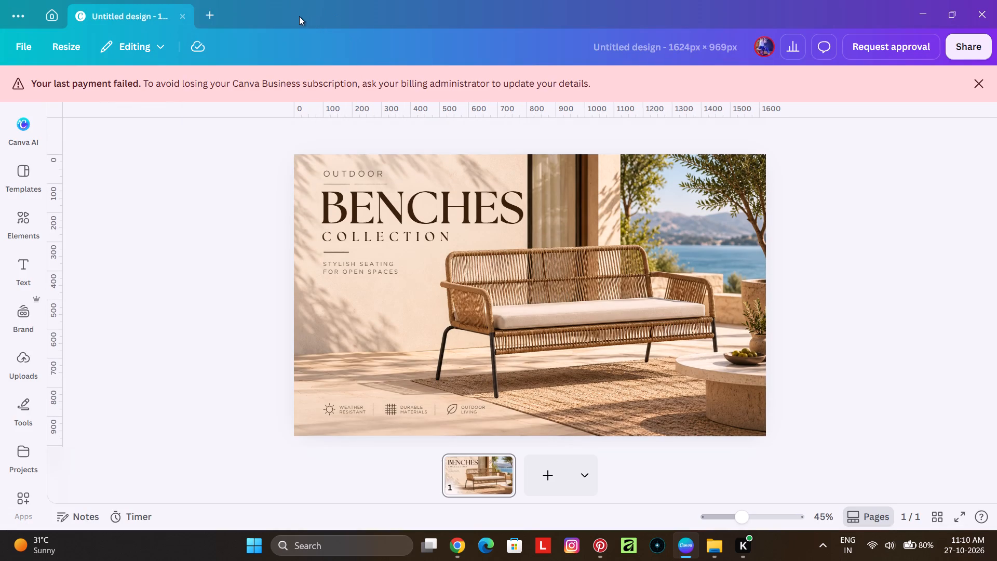
click(208, 15)
click(181, 16)
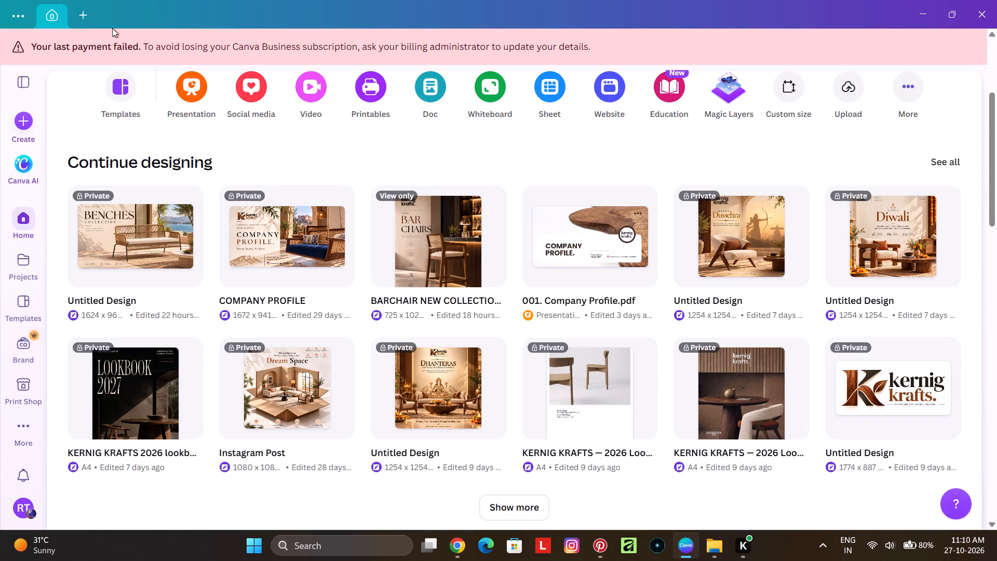
Create a new custom-size design 725 px wide and 1024 px high.
click(806, 100)
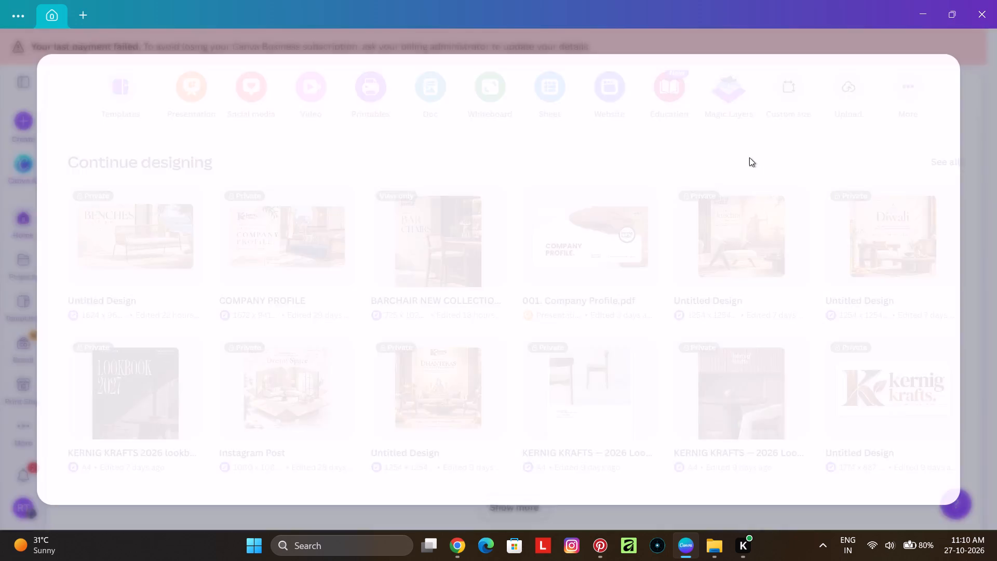
click(409, 144)
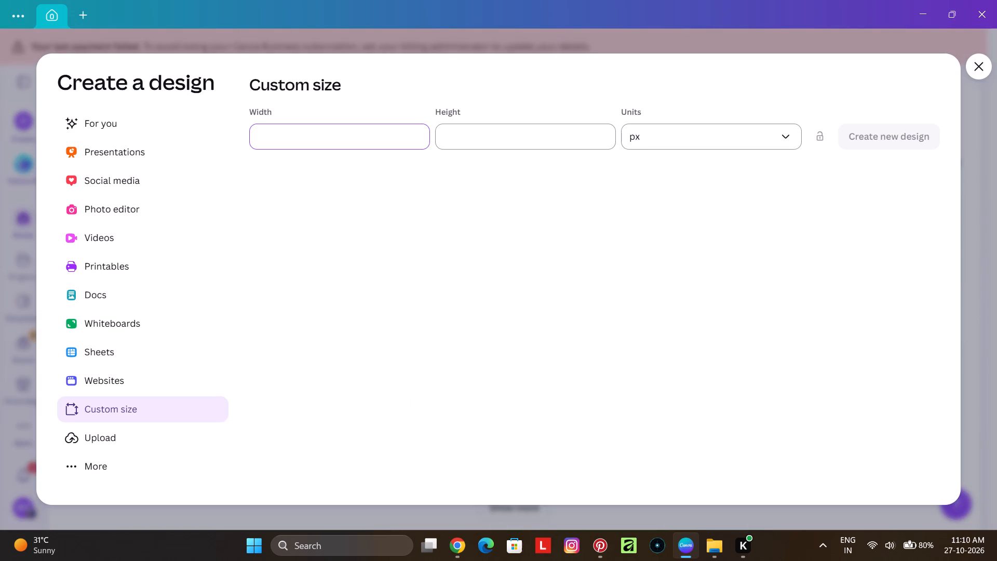
text(725)
click(522, 128)
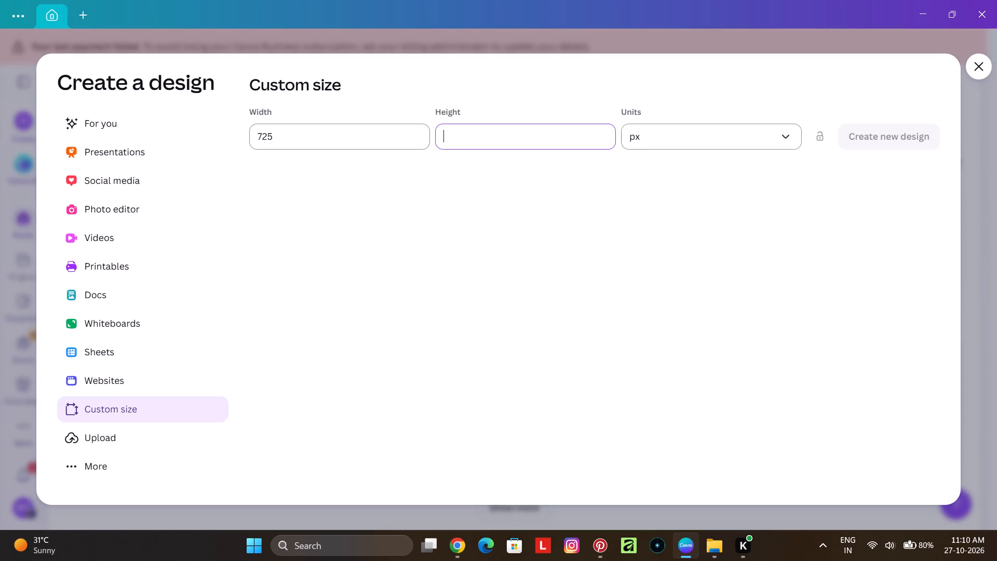
text(1024)
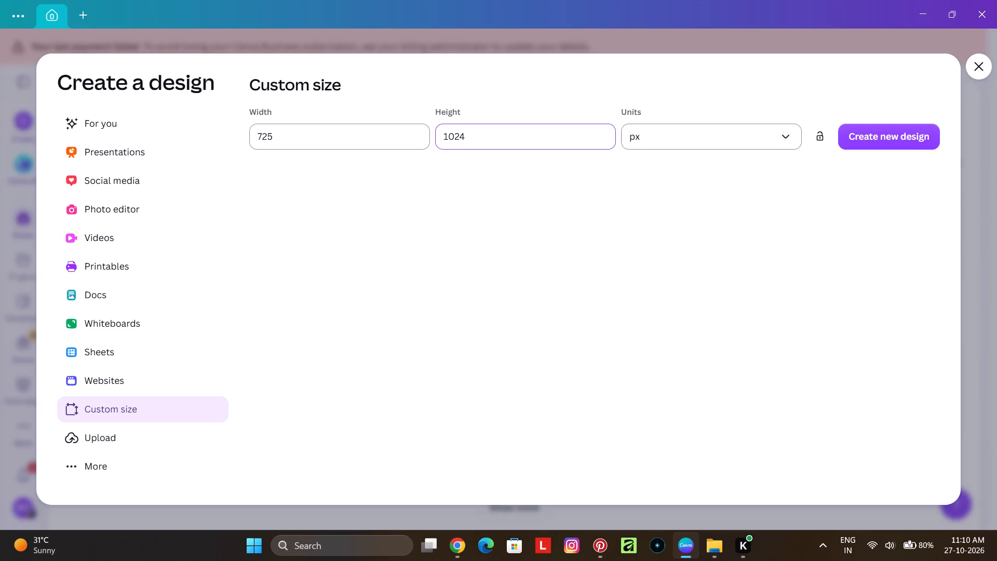
key(Return)
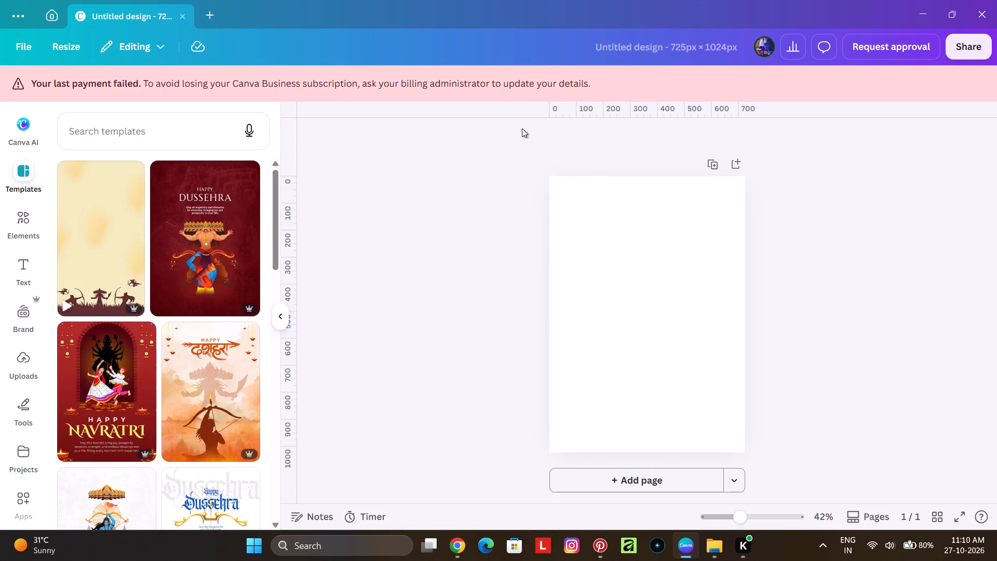
Upload the Banquet Chair Collection Poster image from New Volume (D:).
scroll(522, 128, up, 1)
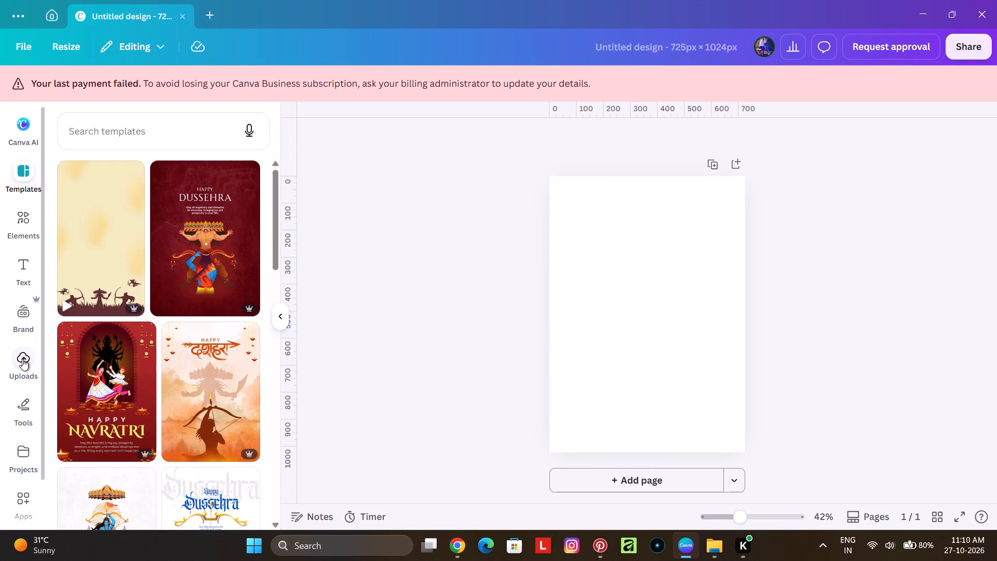
click(23, 361)
click(200, 177)
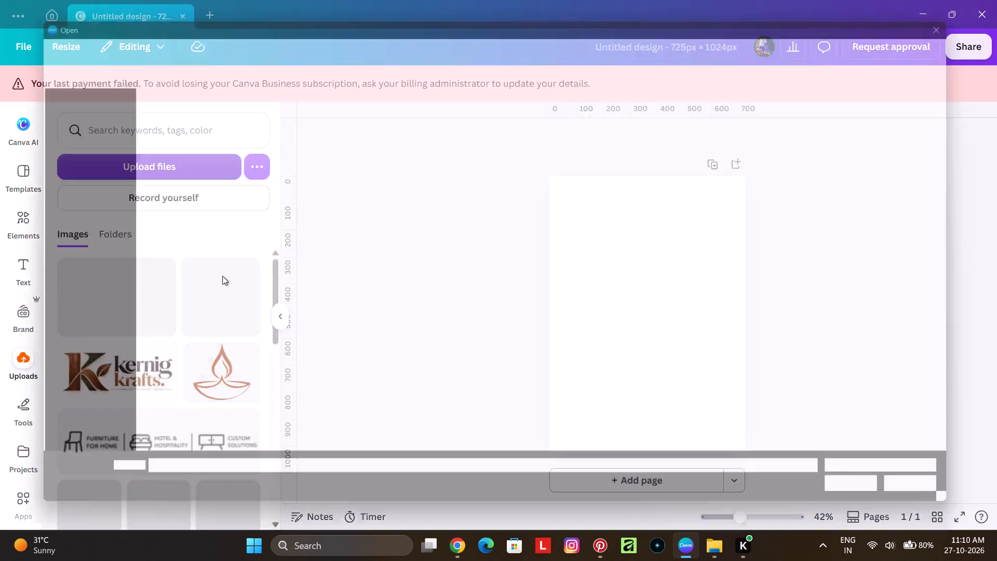
click(958, 522)
click(959, 512)
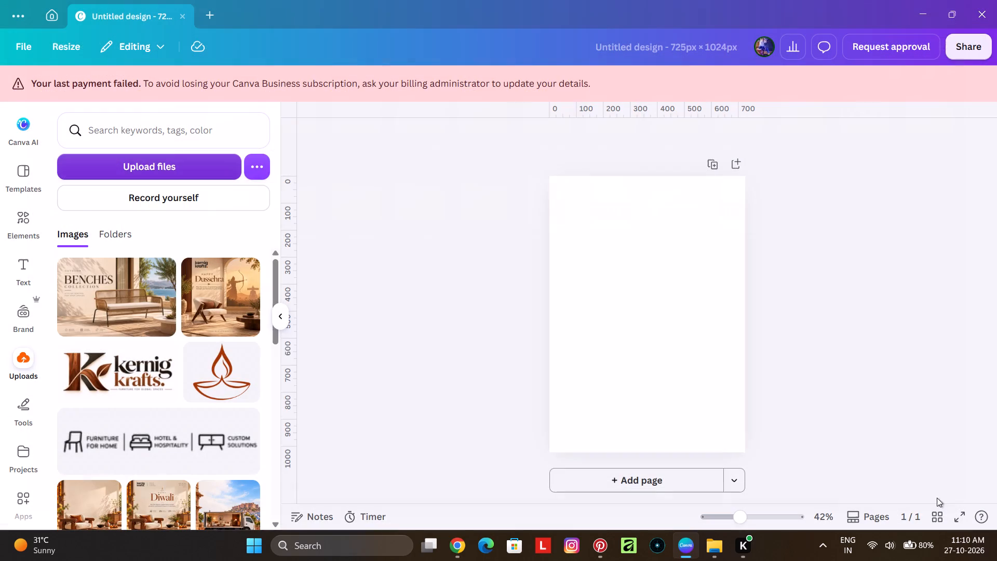
click(166, 170)
click(564, 248)
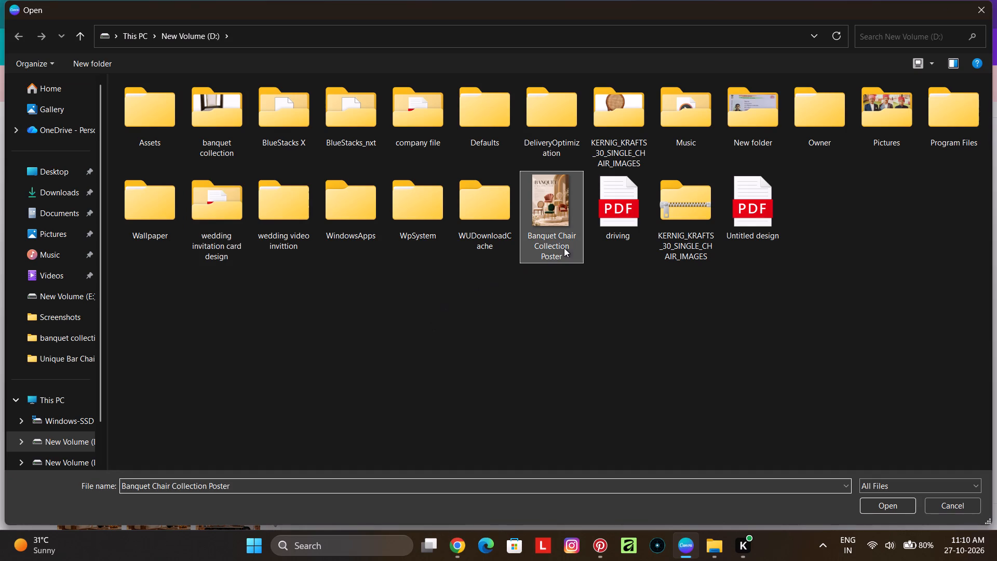
click(877, 512)
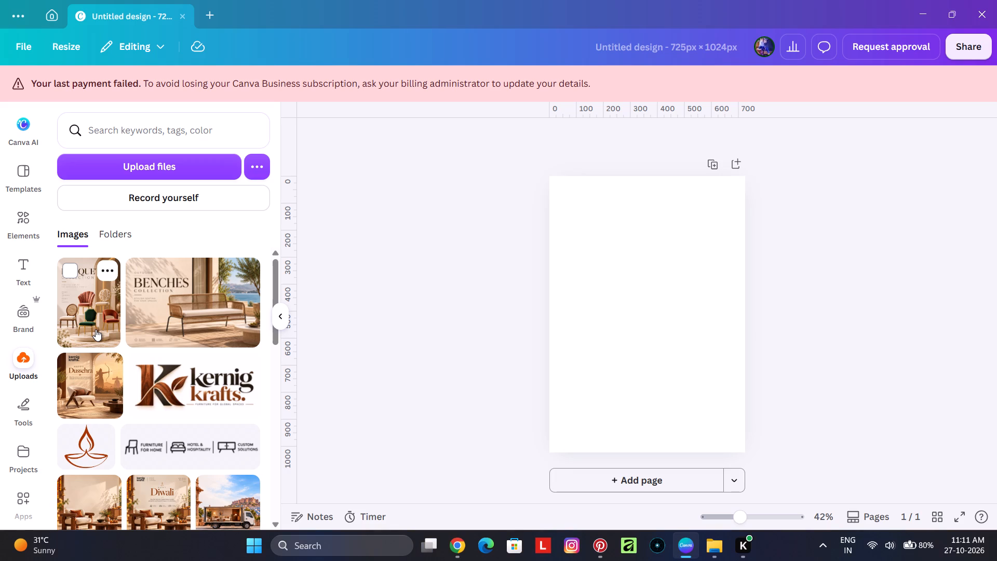
Place the uploaded banquet poster on the blank page so that it fills the whole page.
drag(97, 322, 586, 210)
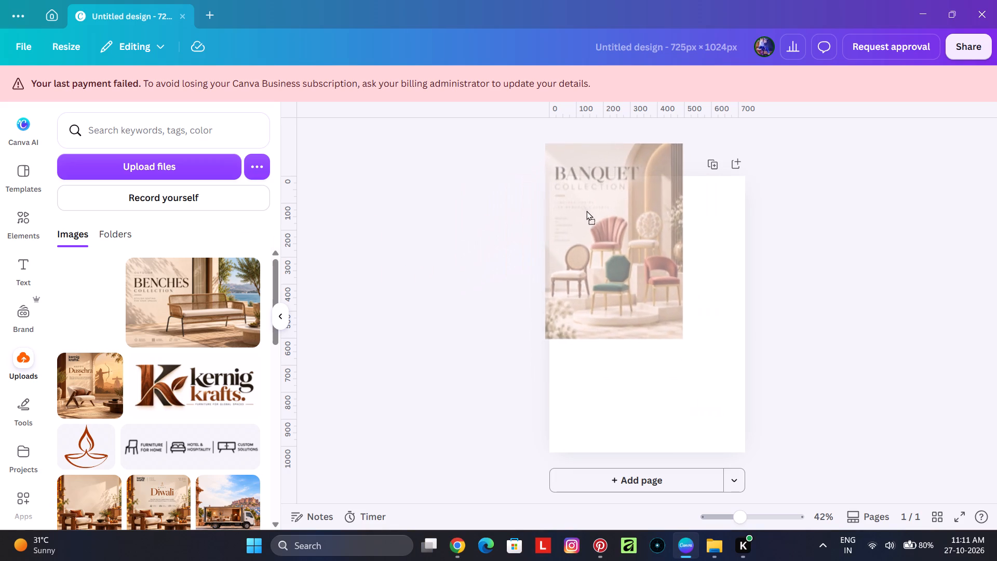
drag(586, 210, 645, 167)
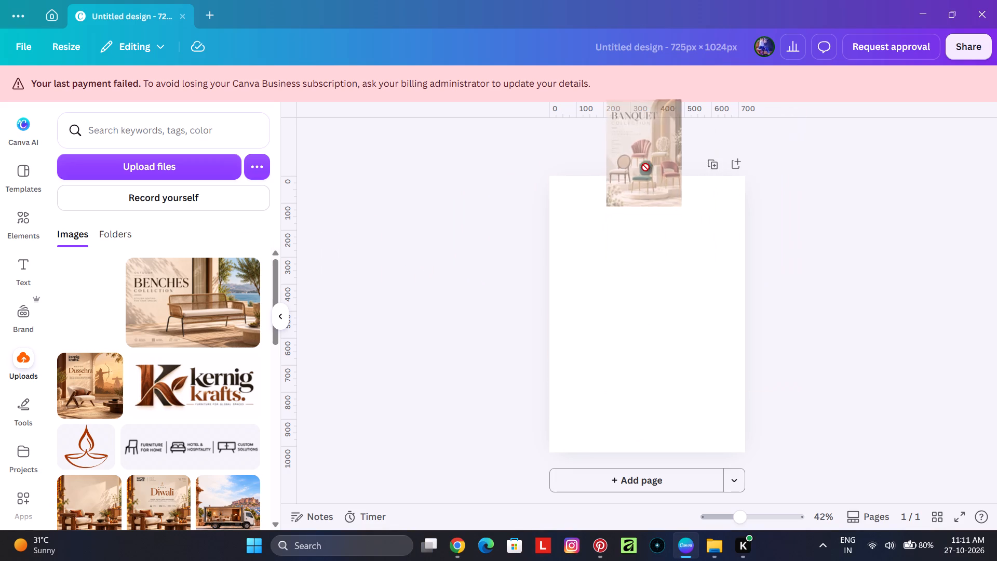
drag(645, 167, 612, 183)
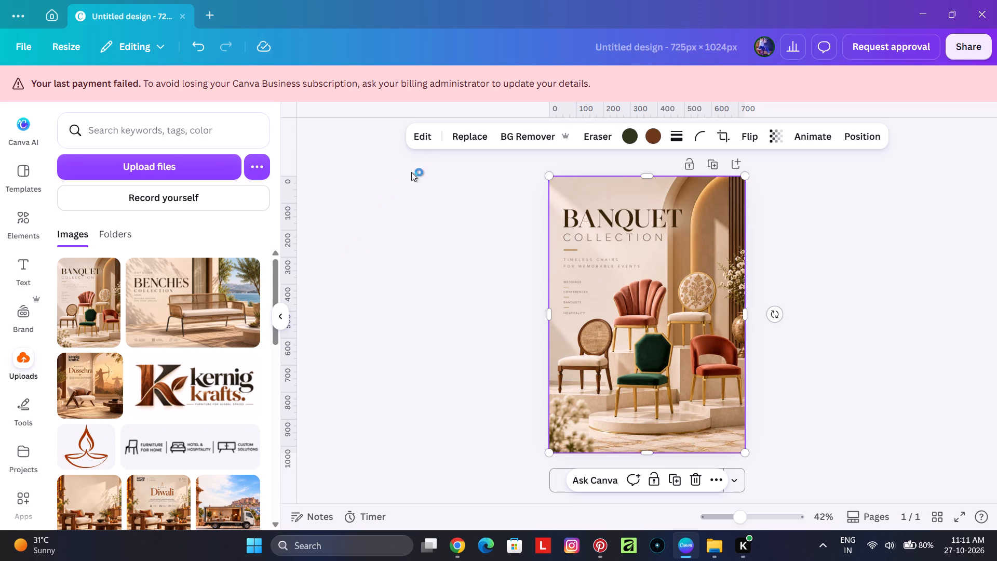
Split the banquet poster into editable elements with Magic Layers and deselect them.
click(433, 145)
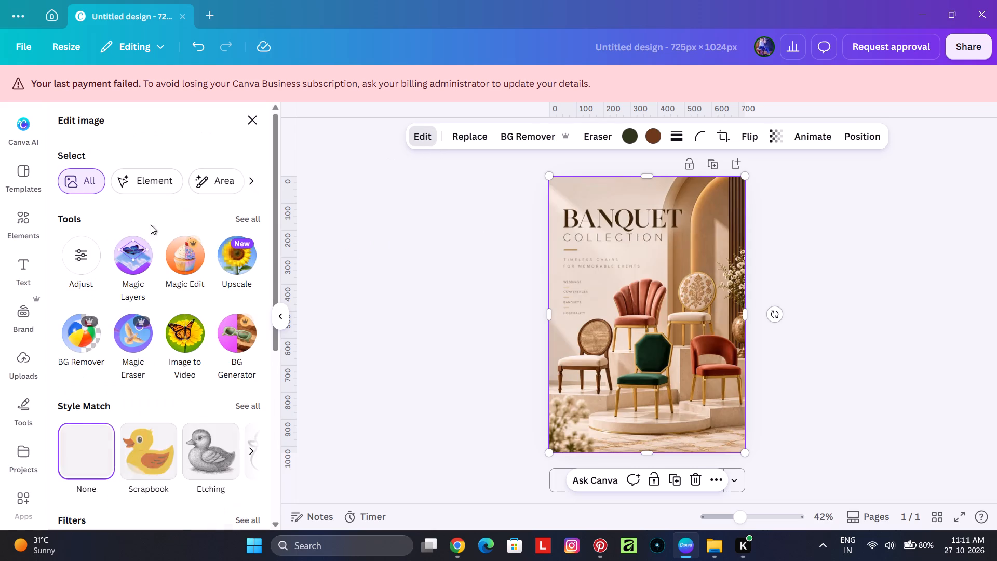
click(144, 247)
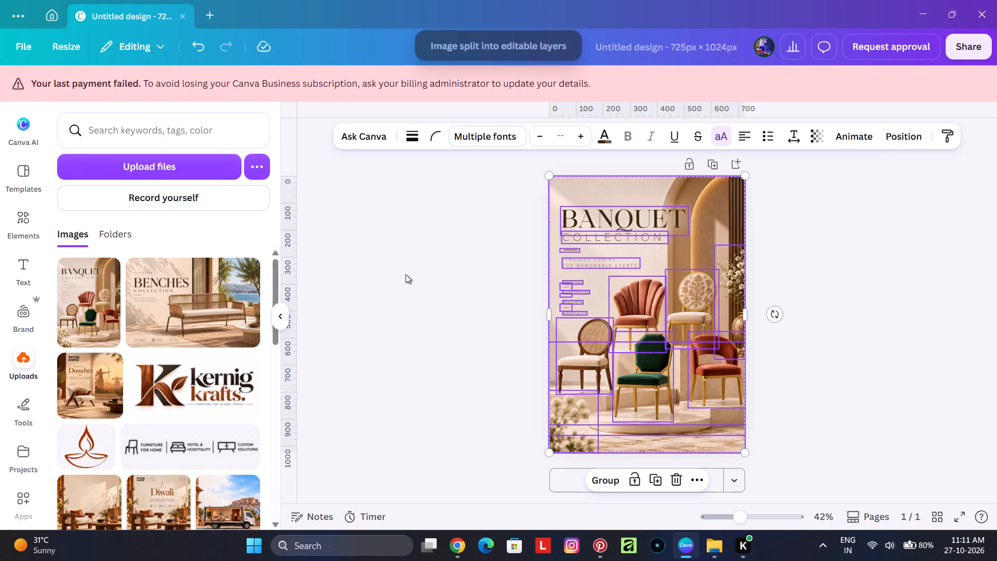
click(469, 238)
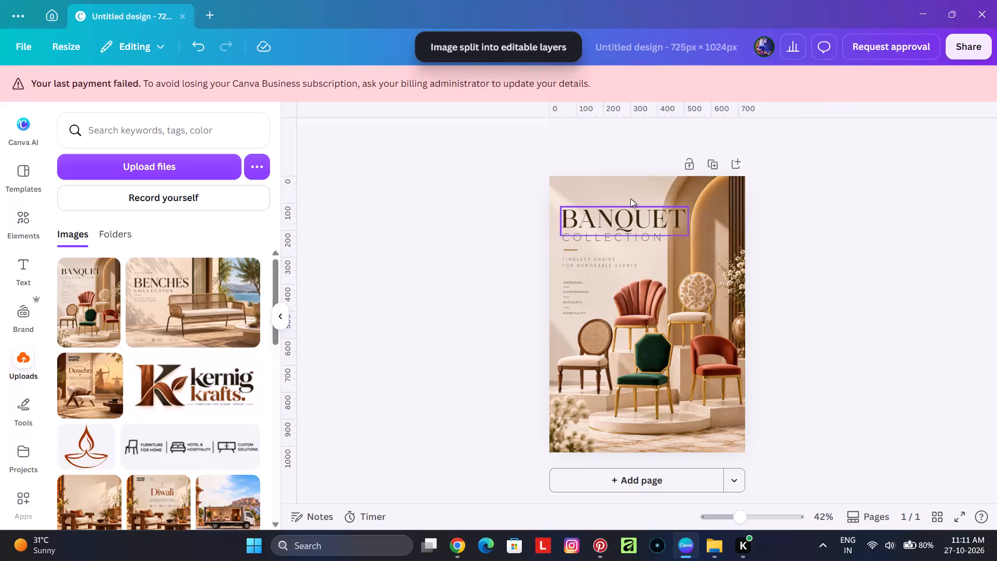
Export the layered banquet cover as a PDF download with the Digital preset.
click(955, 57)
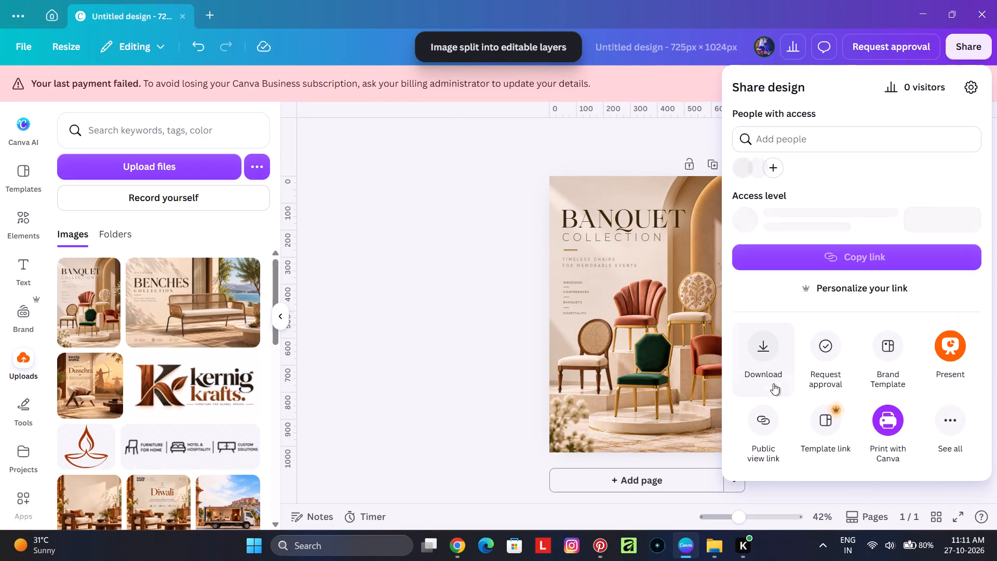
click(777, 357)
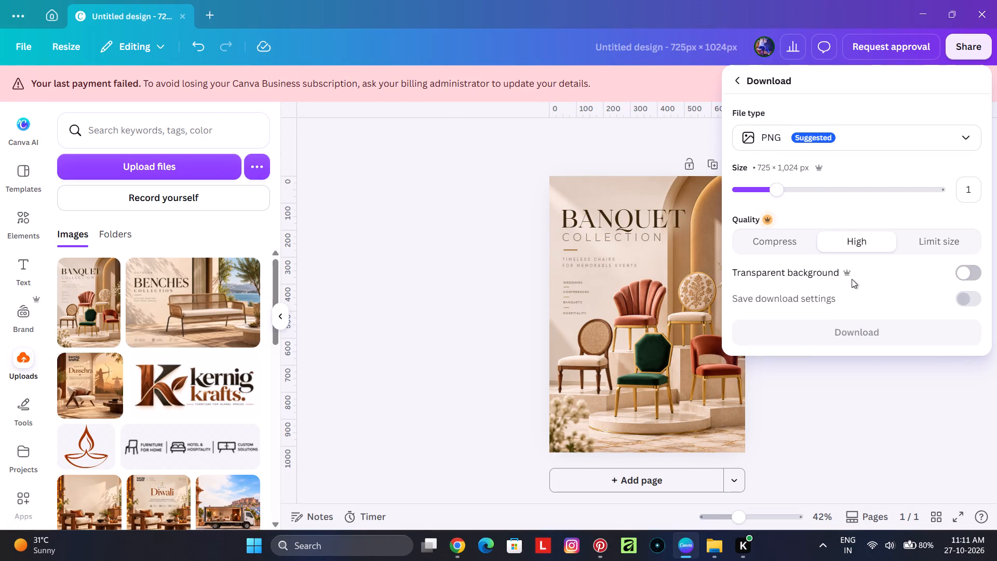
click(797, 140)
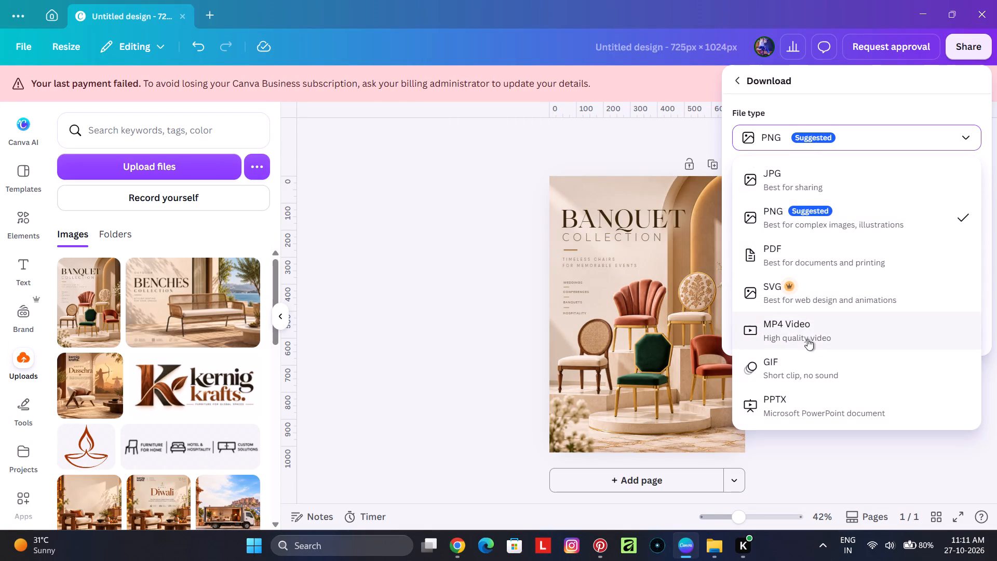
click(803, 255)
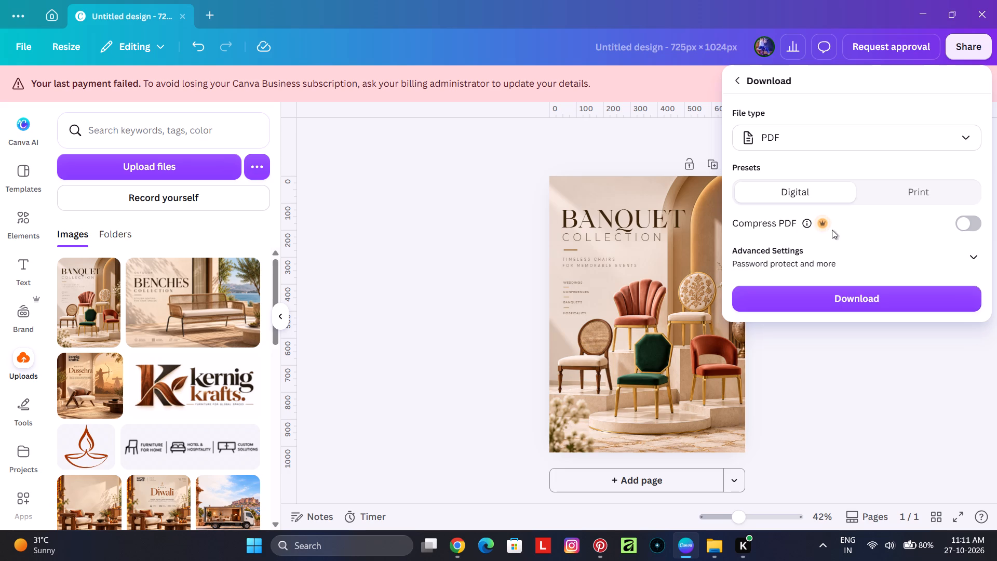
click(857, 289)
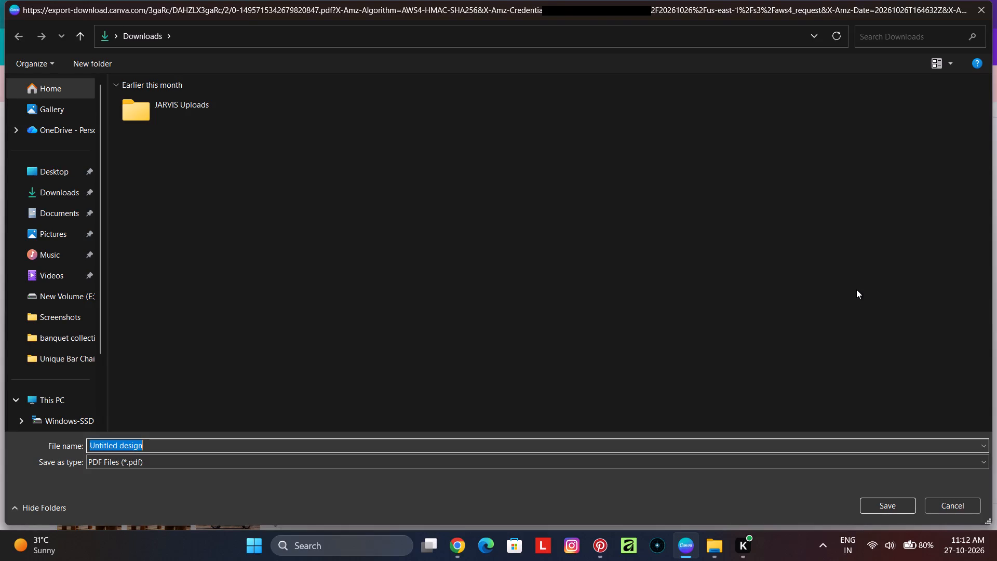
Save the exported PDF to New Volume (D:) as Untitled design1, without replacing the existing Untitled design file.
scroll(35, 319, down, 2)
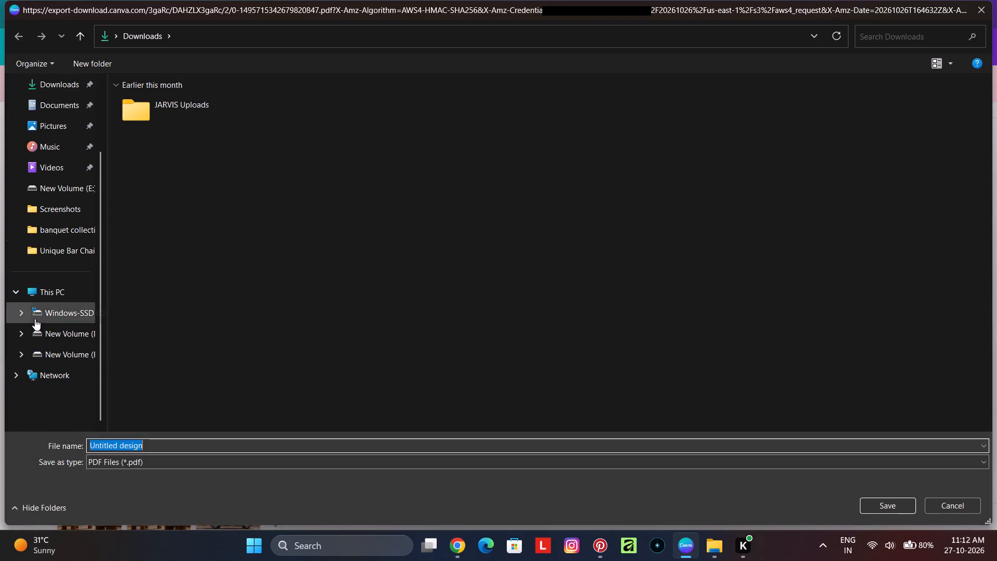
click(46, 328)
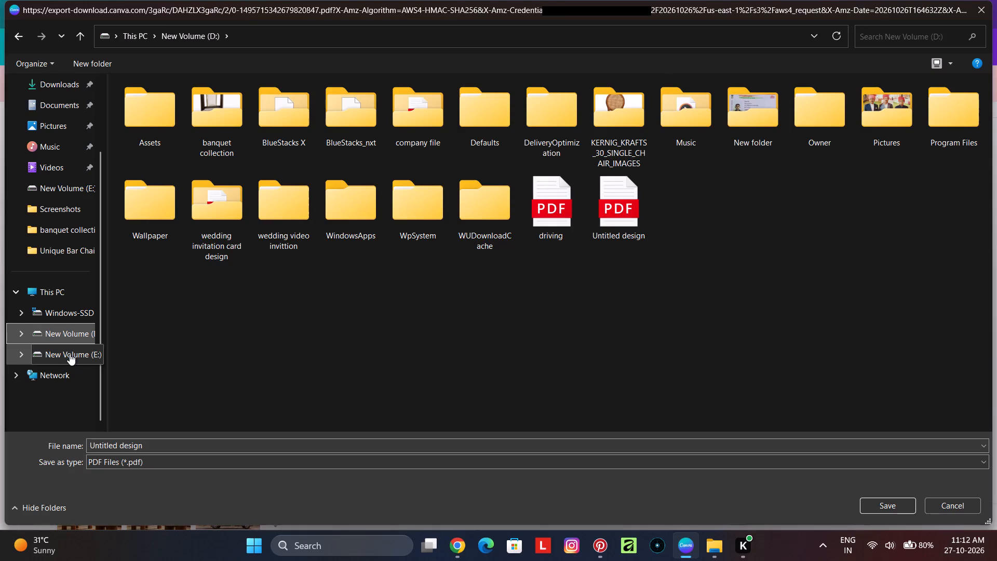
click(70, 354)
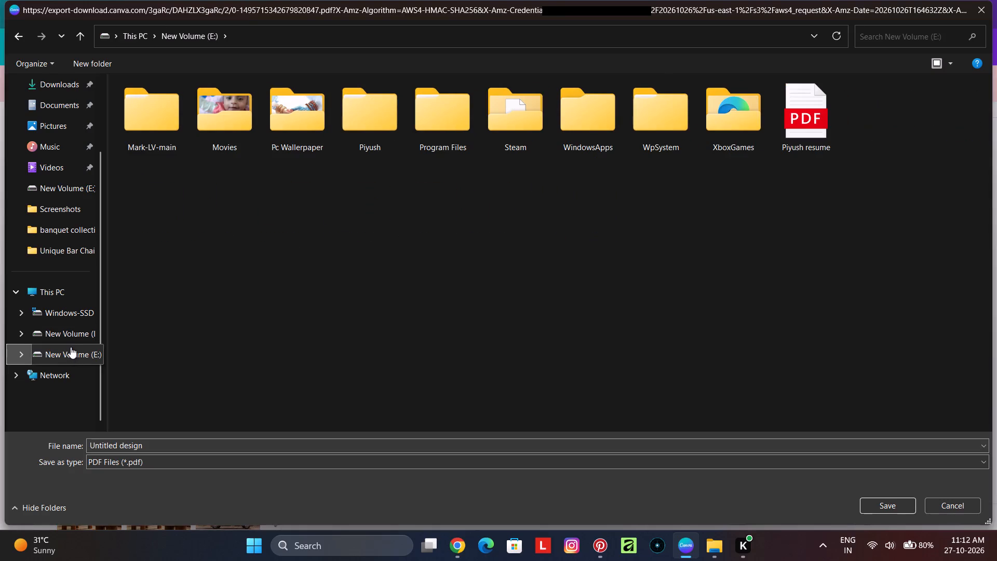
click(72, 336)
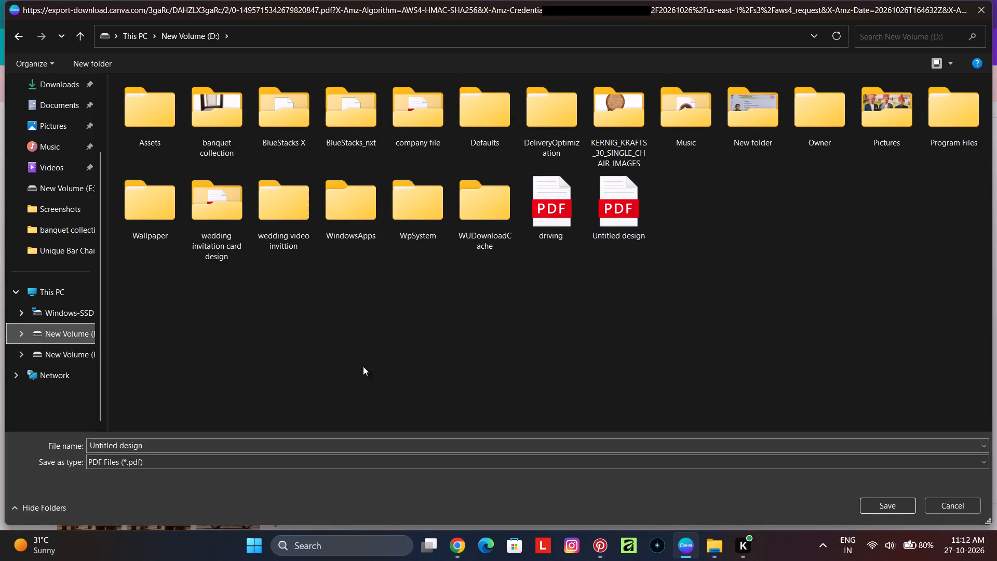
click(871, 505)
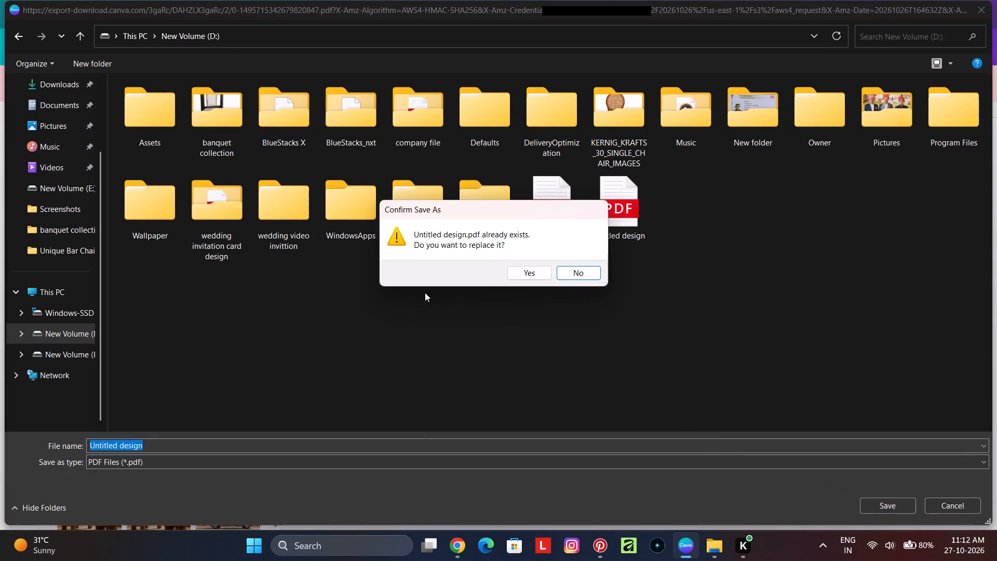
click(574, 272)
click(181, 445)
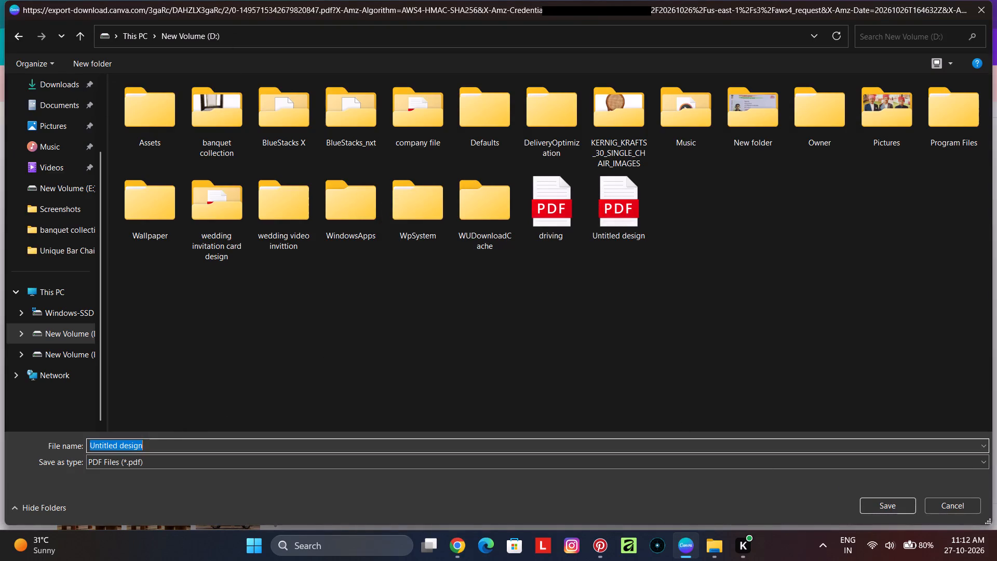
double_click(182, 445)
click(182, 445)
key(1)
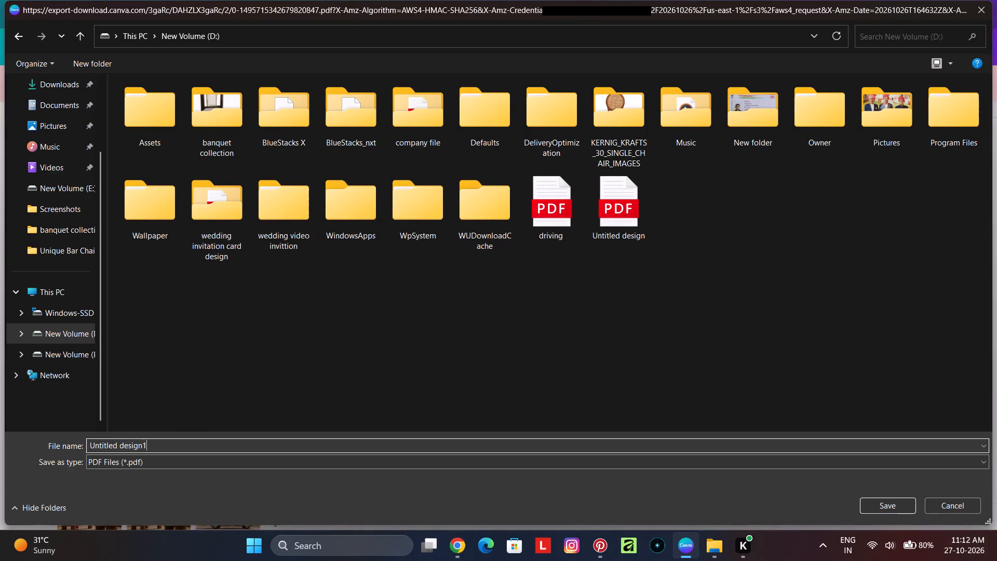
click(897, 510)
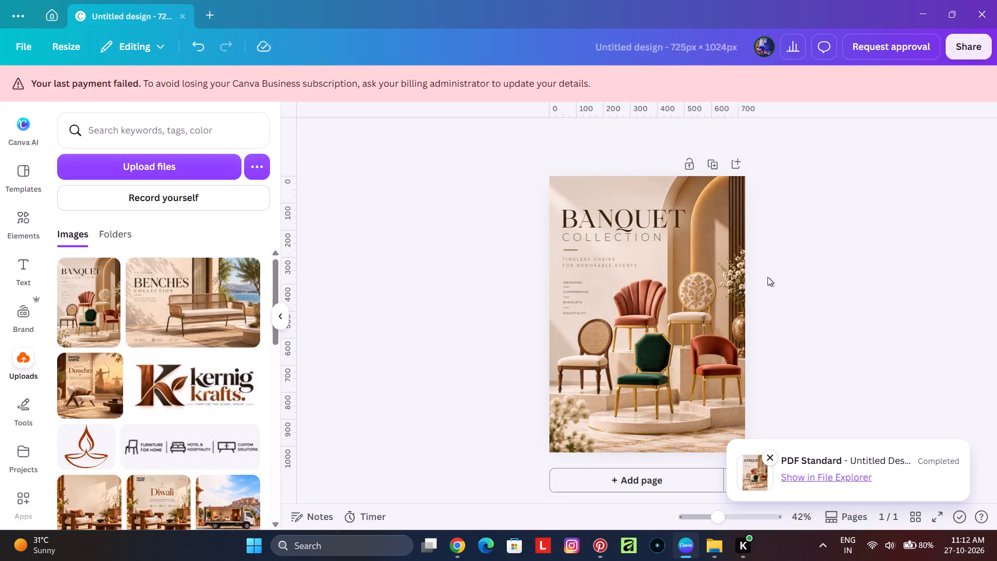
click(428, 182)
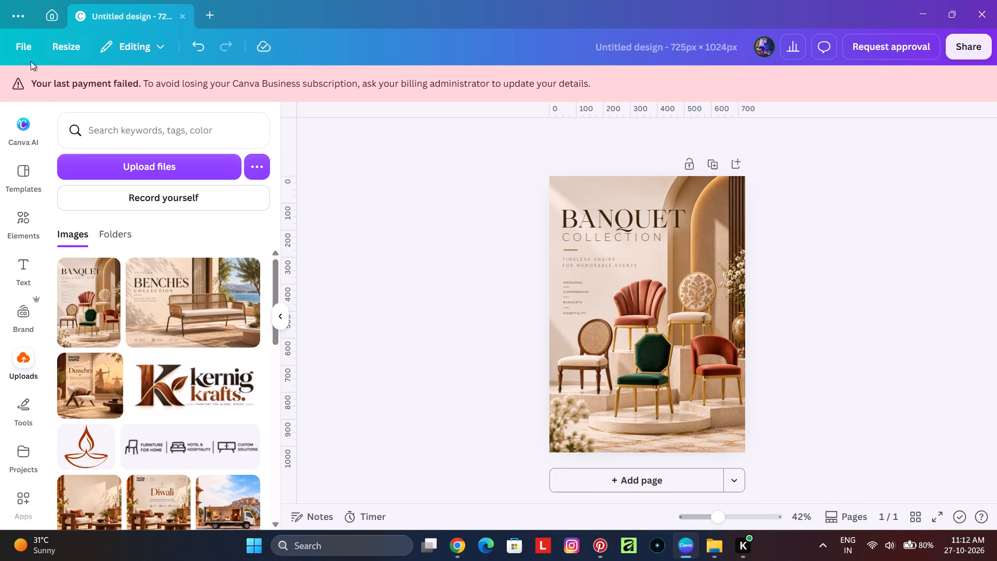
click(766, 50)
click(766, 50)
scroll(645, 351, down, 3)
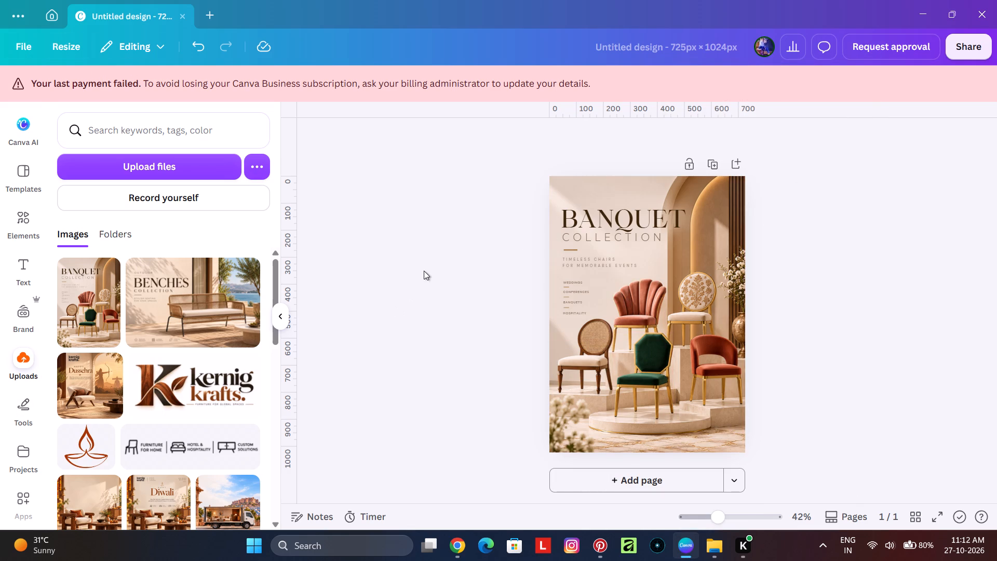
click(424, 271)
Return to the home page, dismiss the custom-size dialog and switch from the Business team to the Personal team.
click(48, 14)
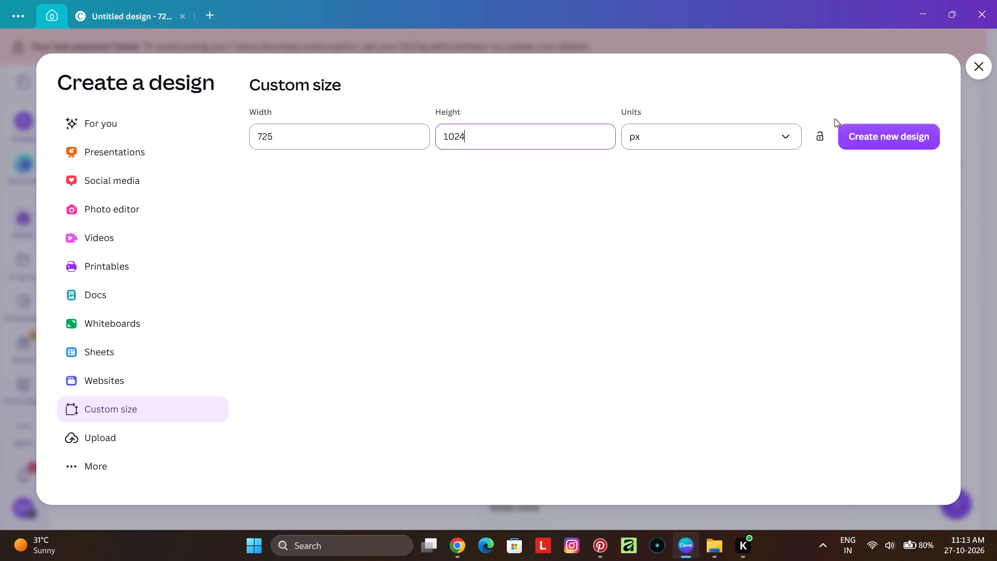
click(969, 67)
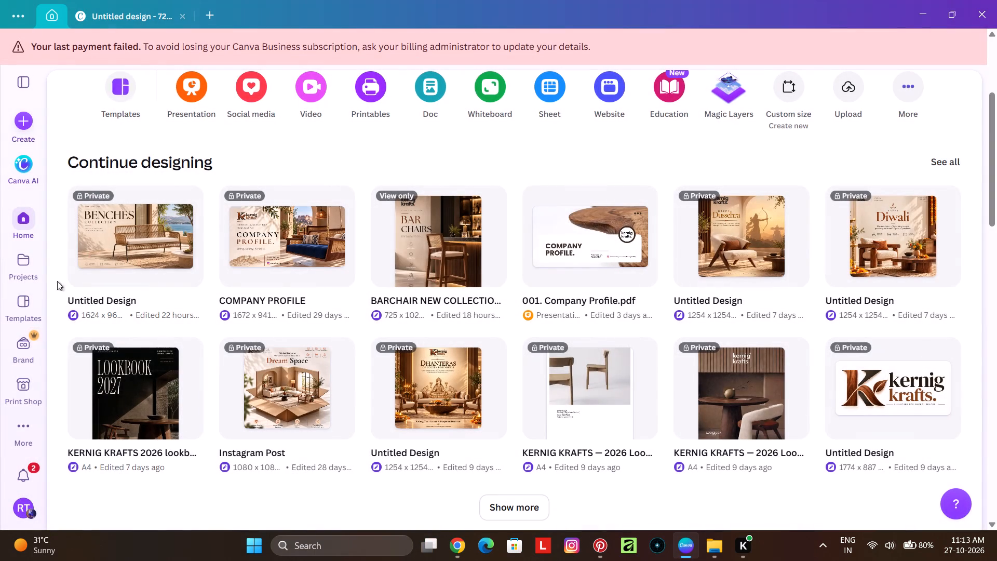
click(36, 458)
click(33, 475)
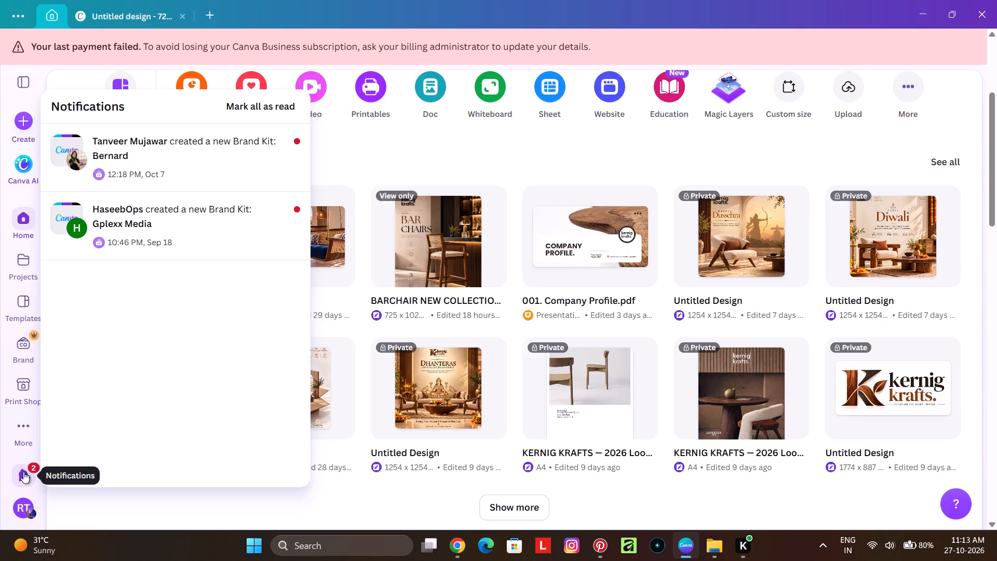
click(23, 472)
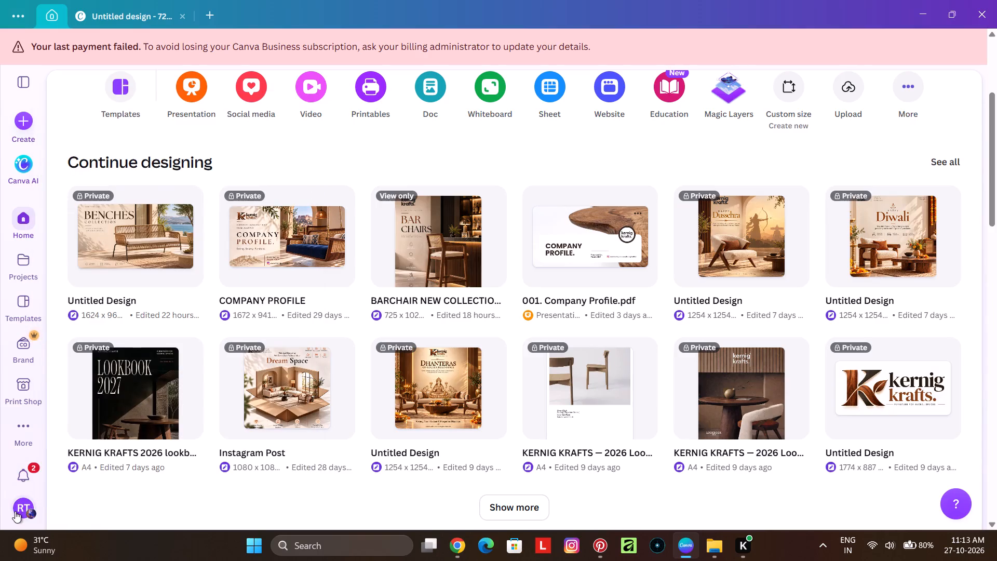
click(15, 511)
click(142, 257)
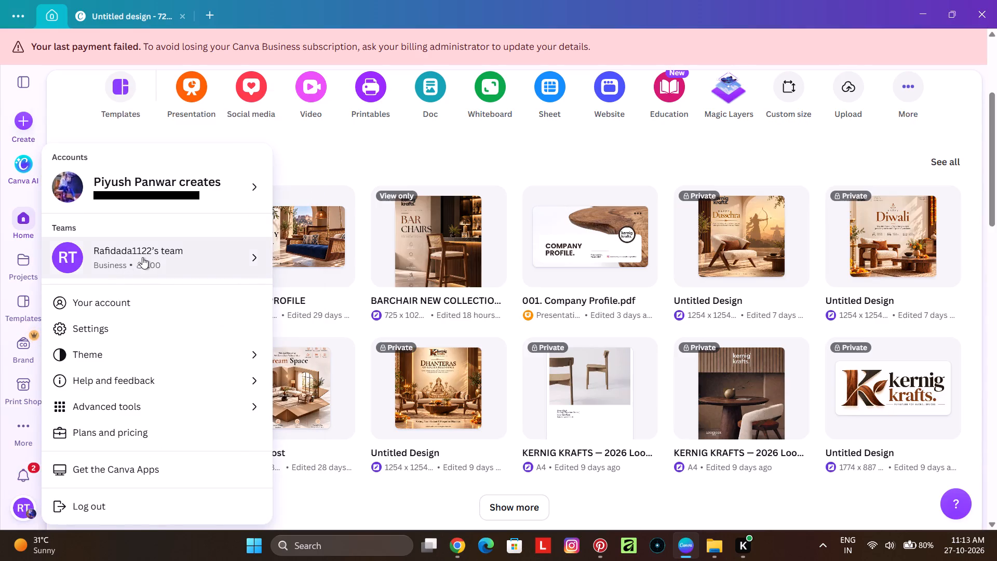
scroll(317, 333, up, 2)
scroll(317, 333, down, 6)
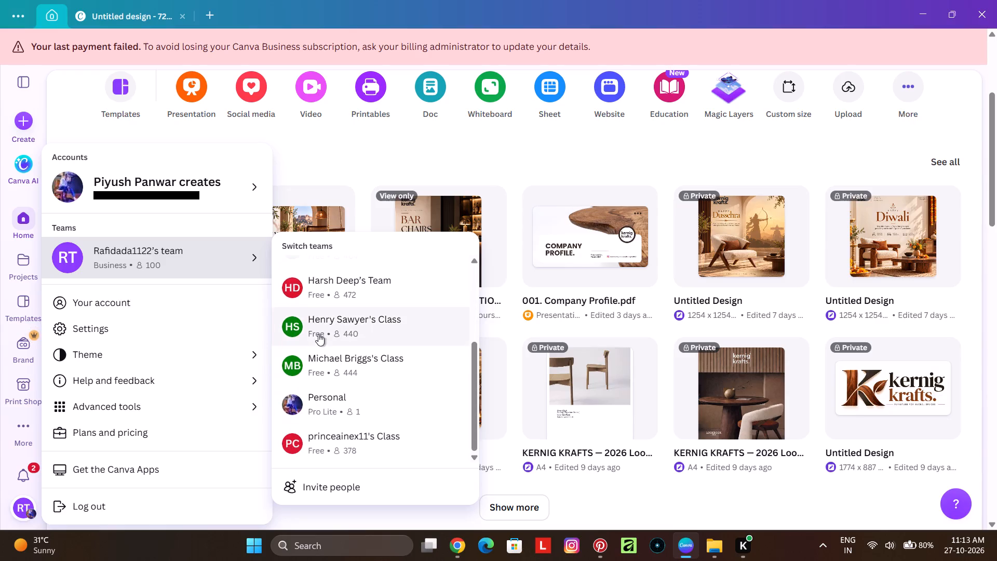
scroll(352, 395, up, 3)
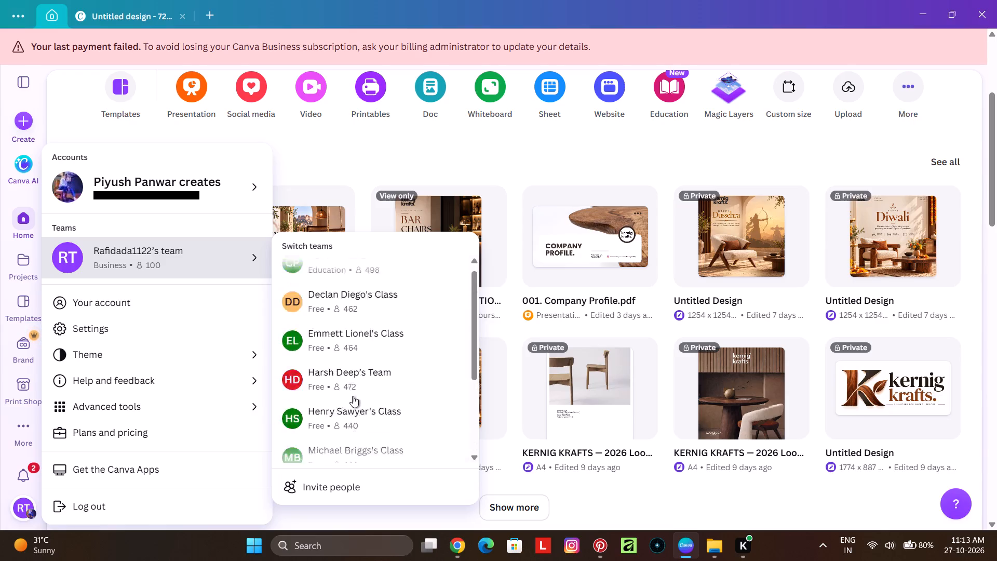
scroll(353, 396, up, 3)
scroll(353, 396, down, 3)
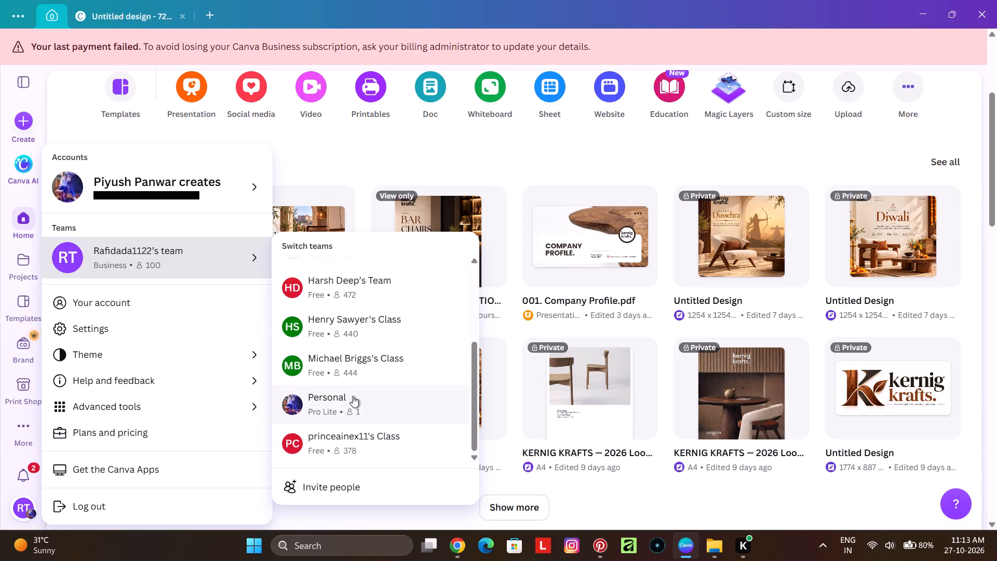
click(353, 396)
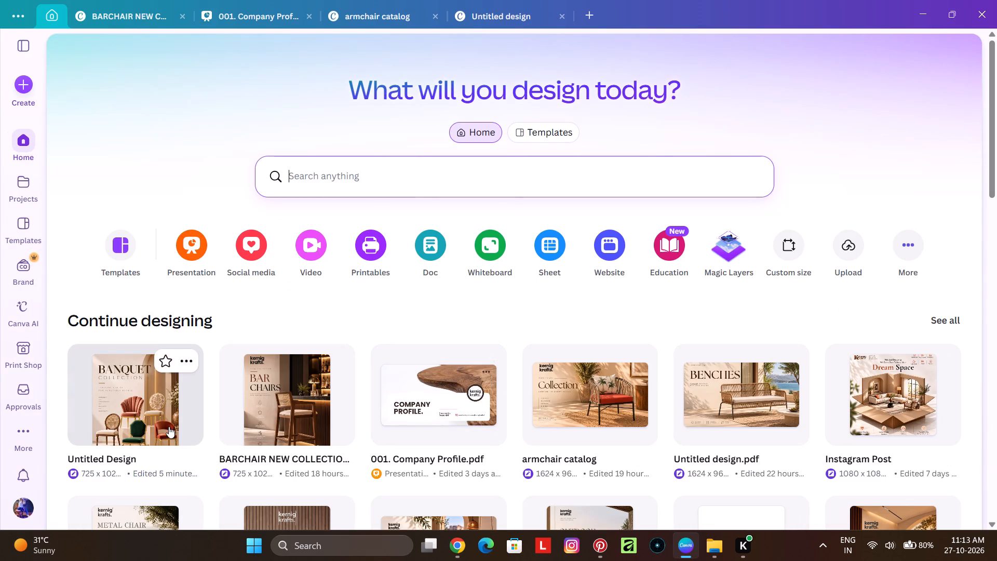
Open the recent 725 px wide banquet design and delete the full-page poster image from its page.
click(169, 426)
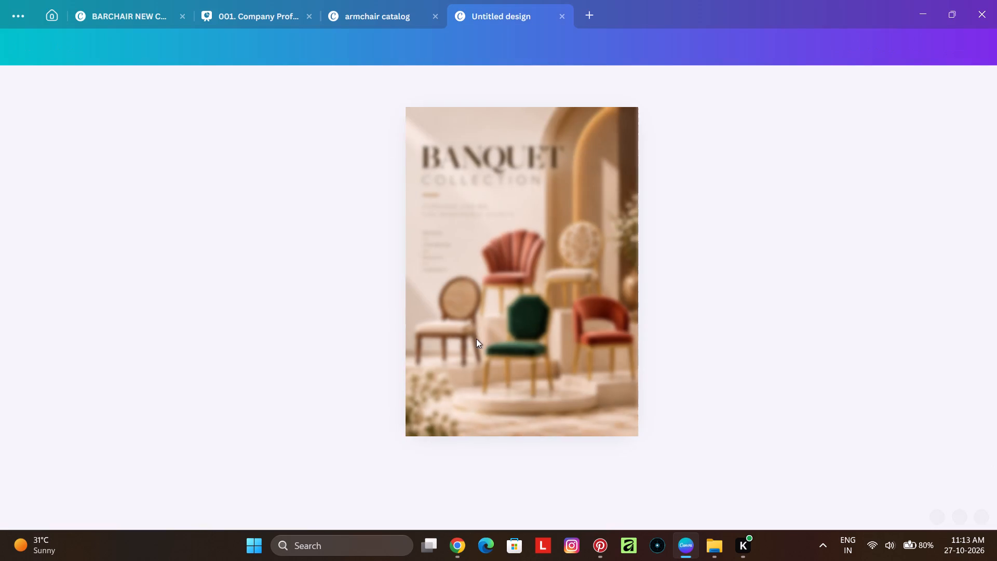
click(542, 318)
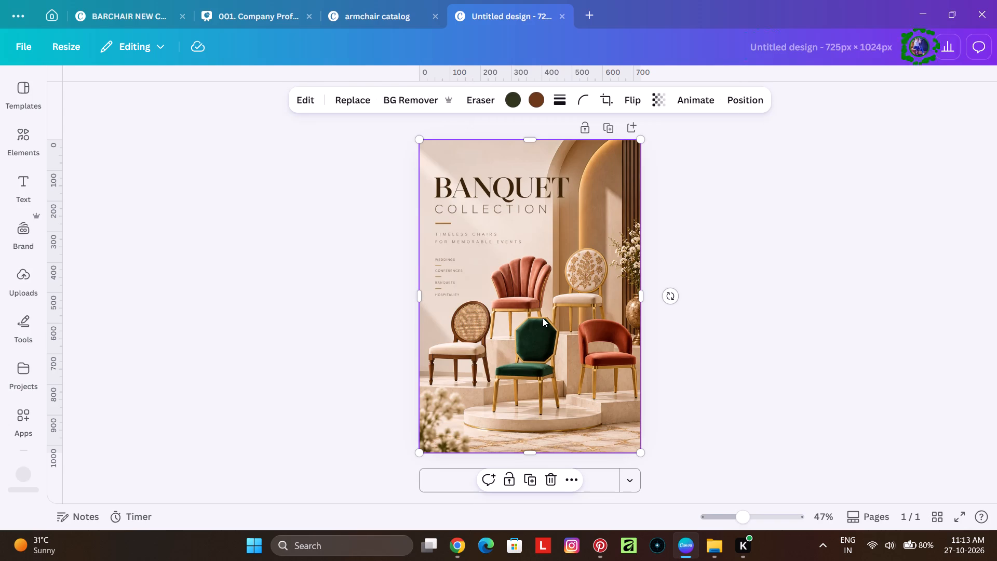
key(BackSpace)
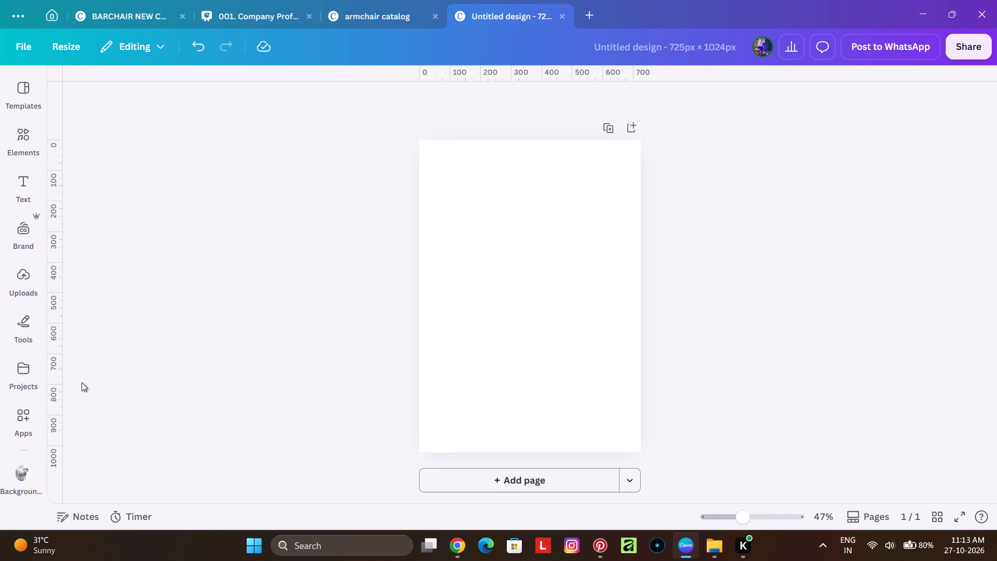
Upload the Untitled design1 PDF from New Volume (D:).
click(31, 291)
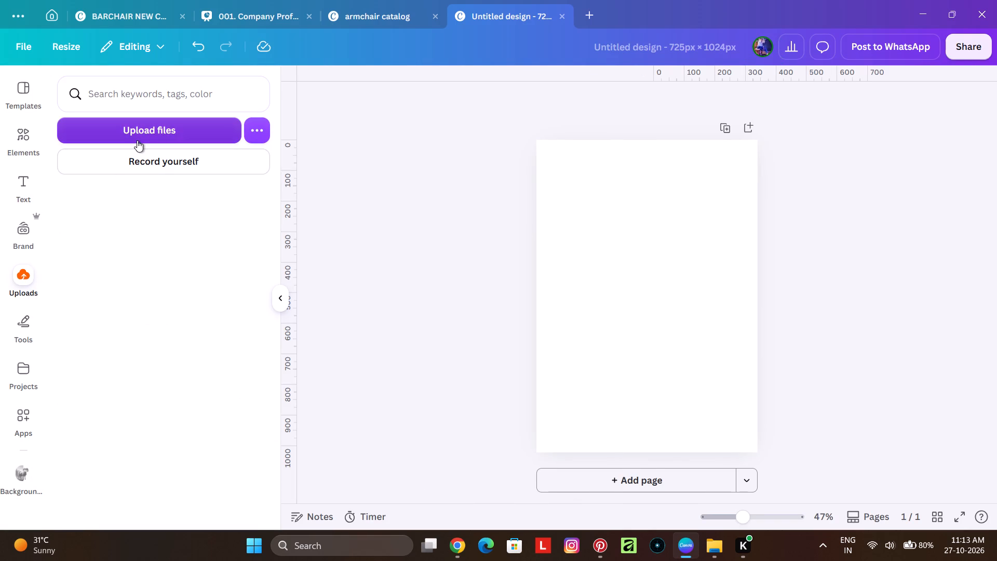
click(137, 140)
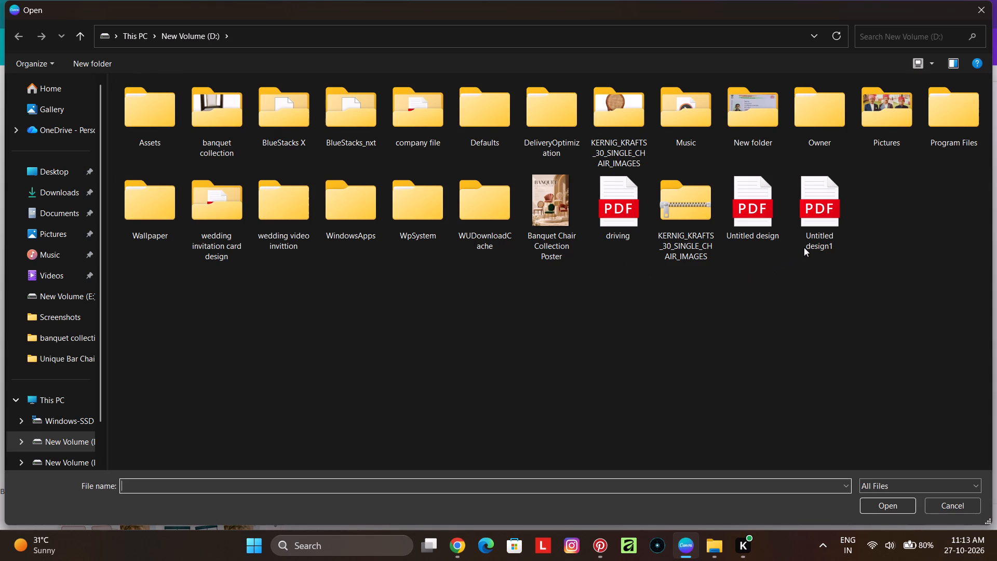
click(824, 244)
click(893, 505)
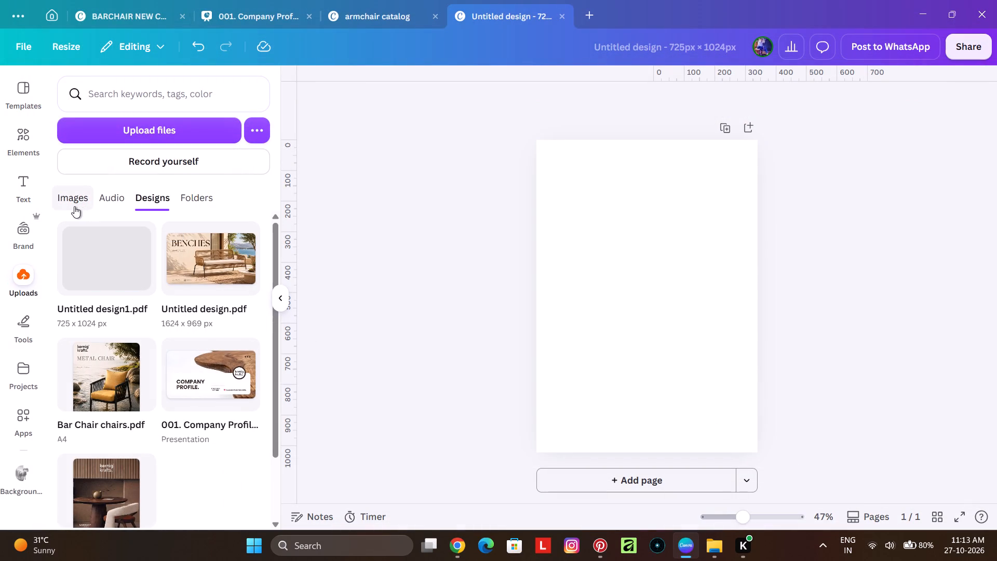
Place the uploaded Untitled design1.pdf on the blank page so that its layered banquet cover fills the page.
drag(91, 263, 193, 250)
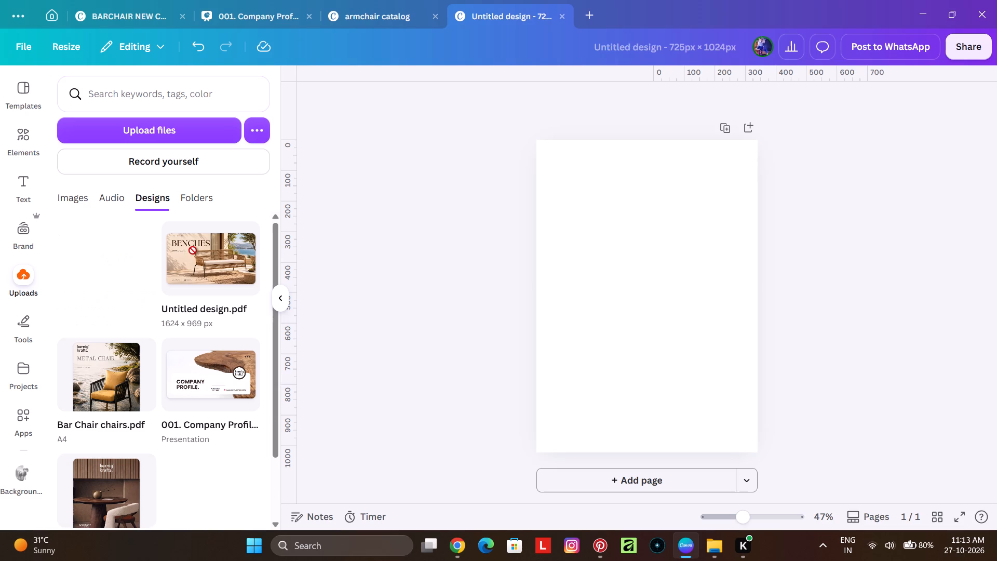
drag(193, 250, 622, 126)
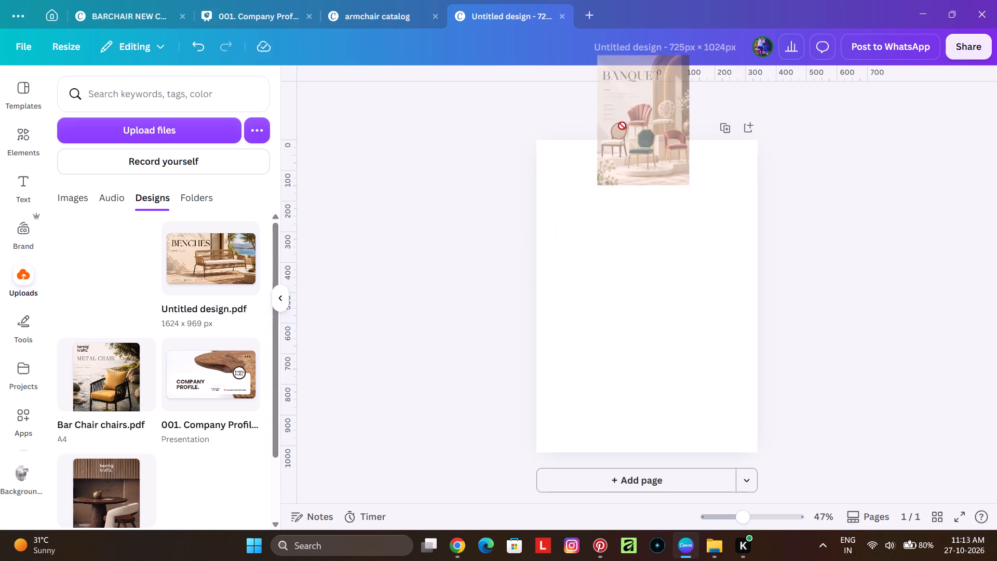
drag(622, 126, 496, 255)
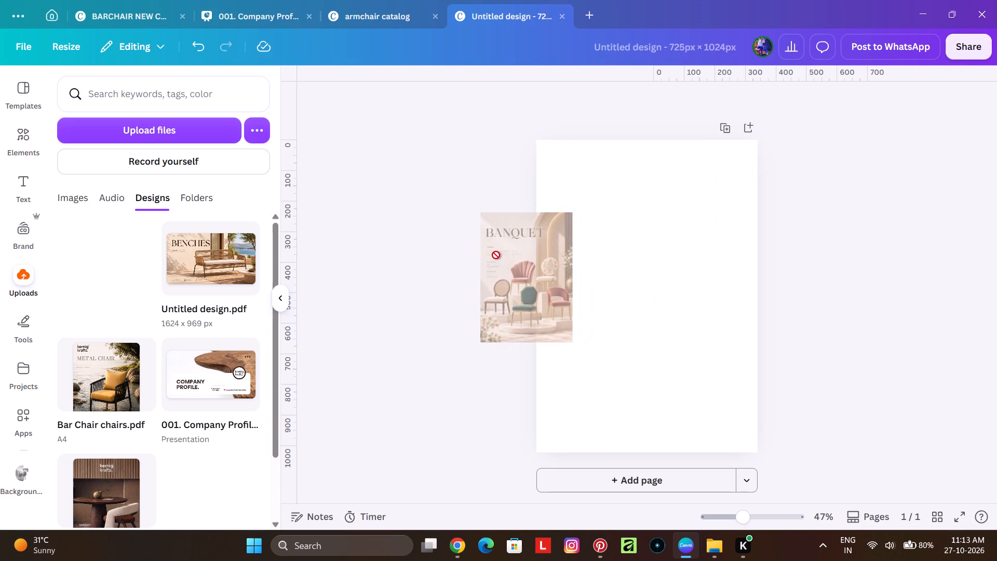
drag(496, 255, 605, 209)
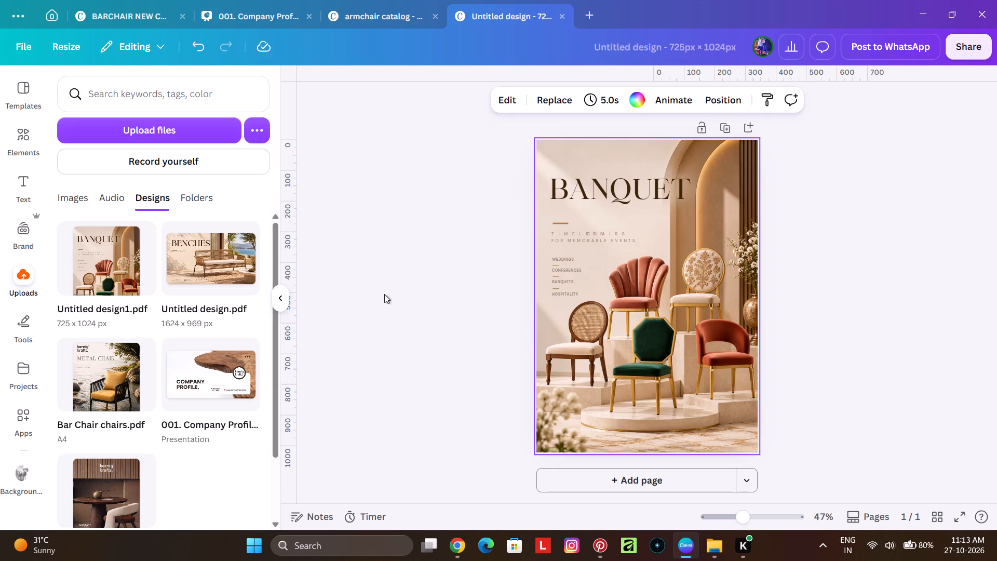
Move the overlapping CHAIRS text along the tagline so it follows TIMELESS on the same line with a clear word gap.
click(432, 279)
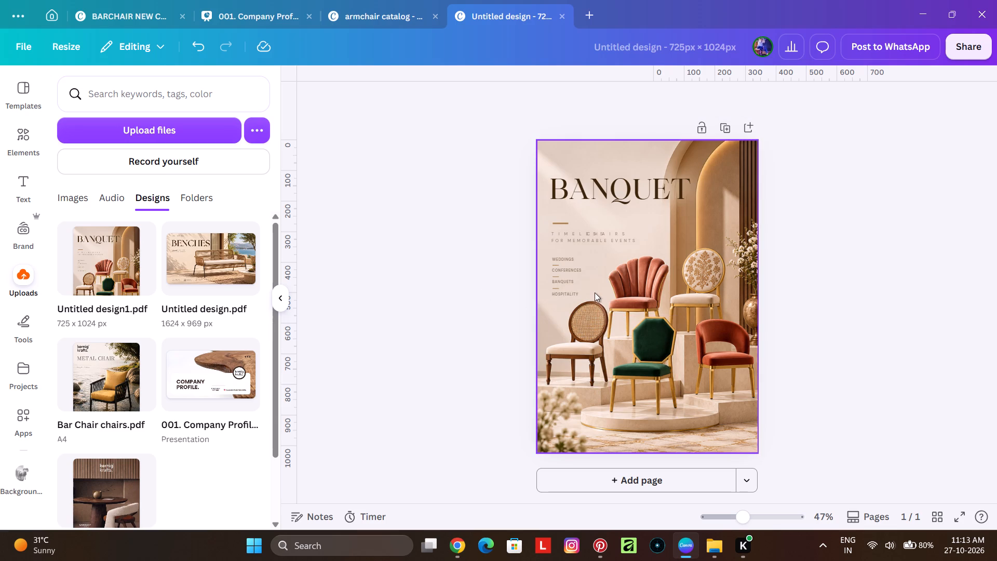
ctrl+scroll(599, 269, up, 3)
ctrl+scroll(550, 252, up, 3)
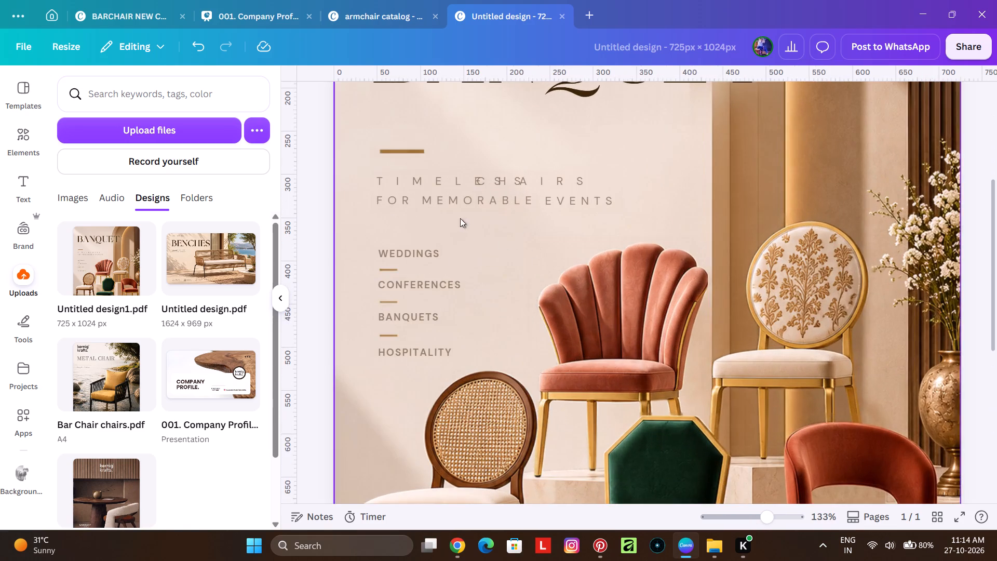
ctrl+scroll(402, 191, up, 2)
click(582, 183)
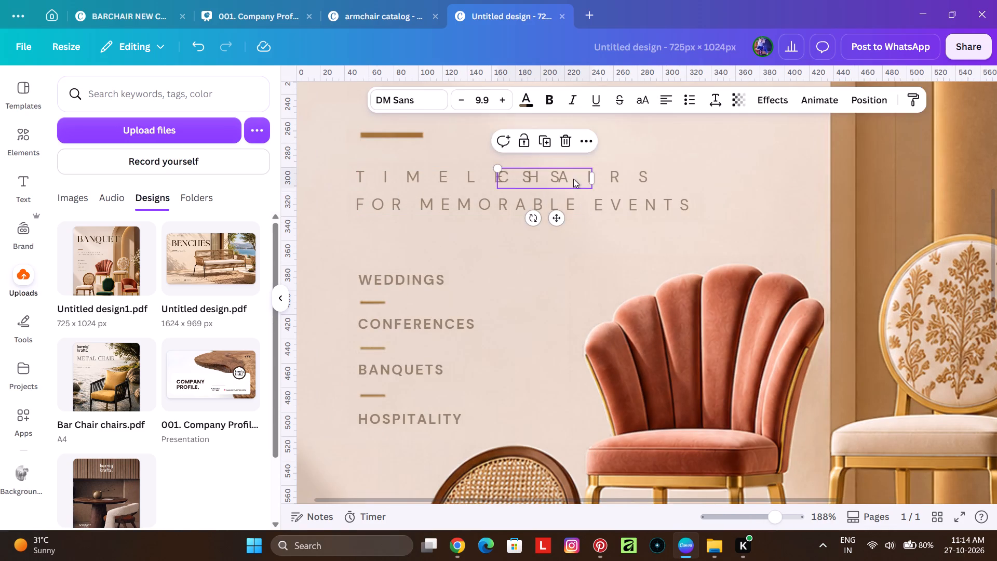
drag(573, 178, 649, 177)
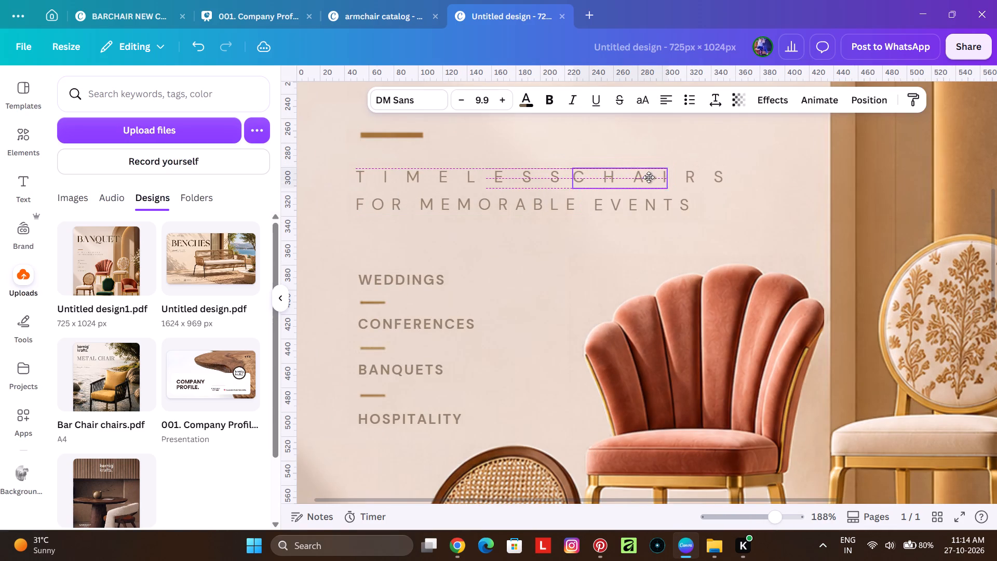
drag(649, 177, 646, 178)
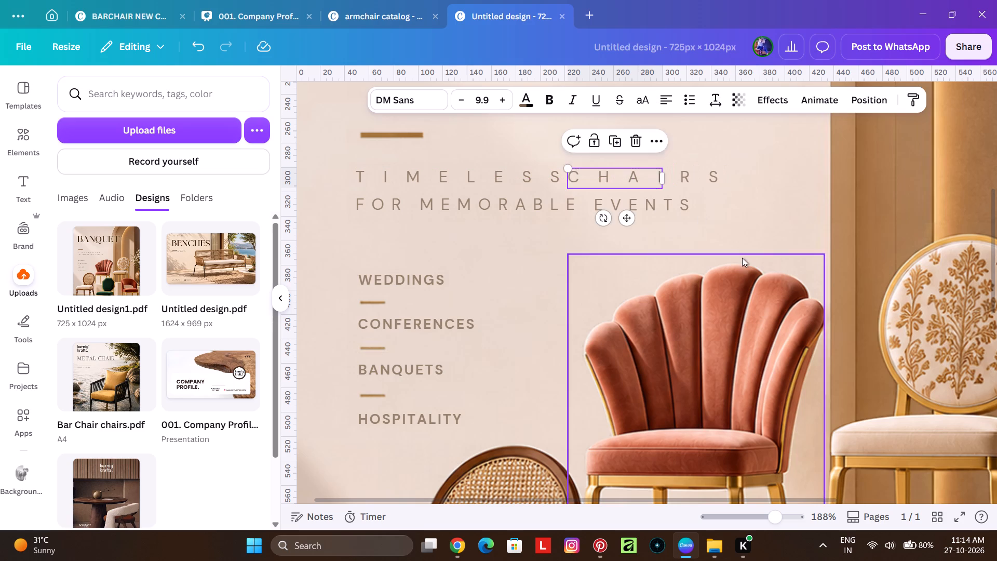
click(742, 258)
drag(632, 187, 633, 185)
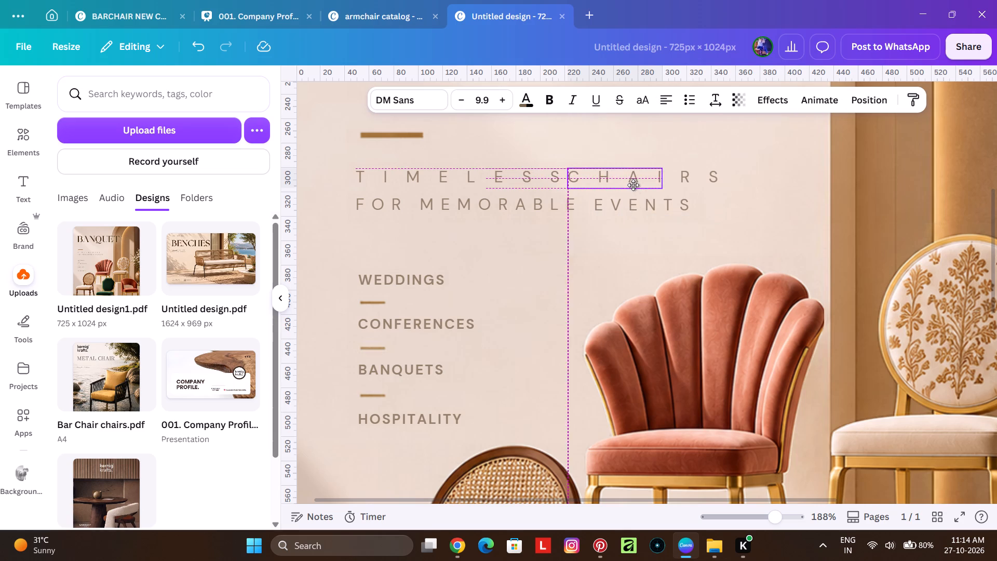
drag(633, 185, 649, 183)
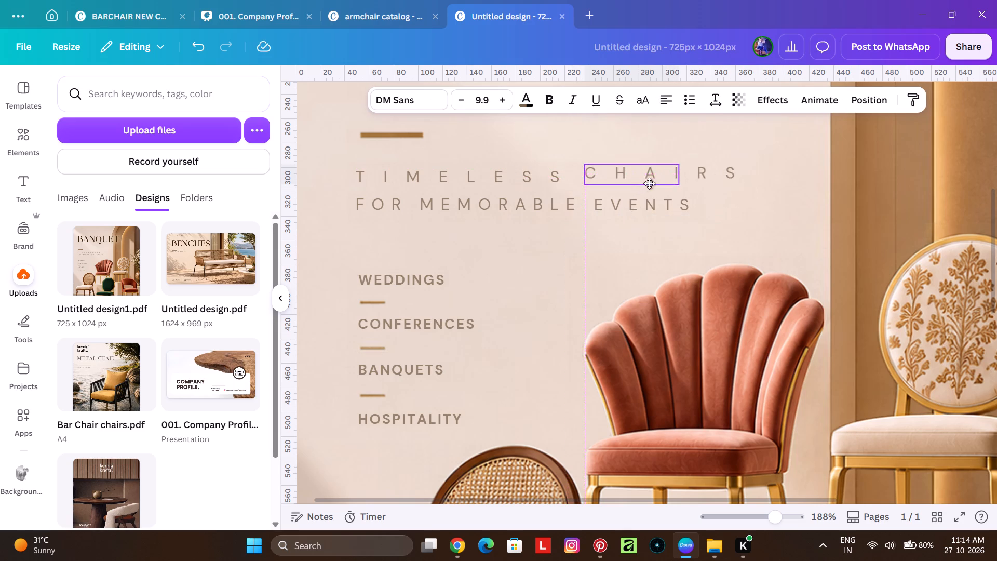
drag(649, 183, 649, 185)
click(629, 342)
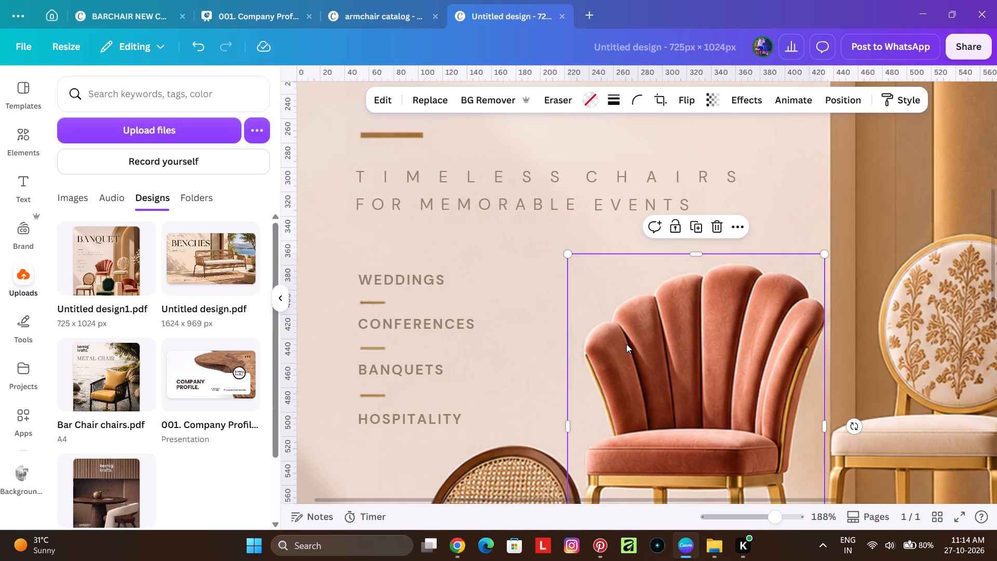
Widen the CHAIRS text box so that its frame just encloses the whole word.
ctrl+scroll(626, 344, down, 1)
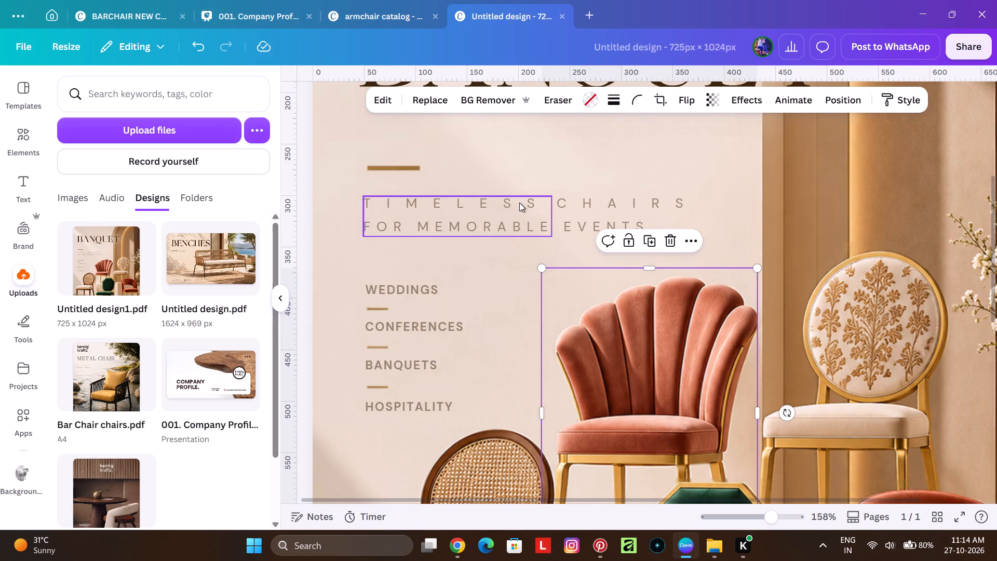
click(519, 203)
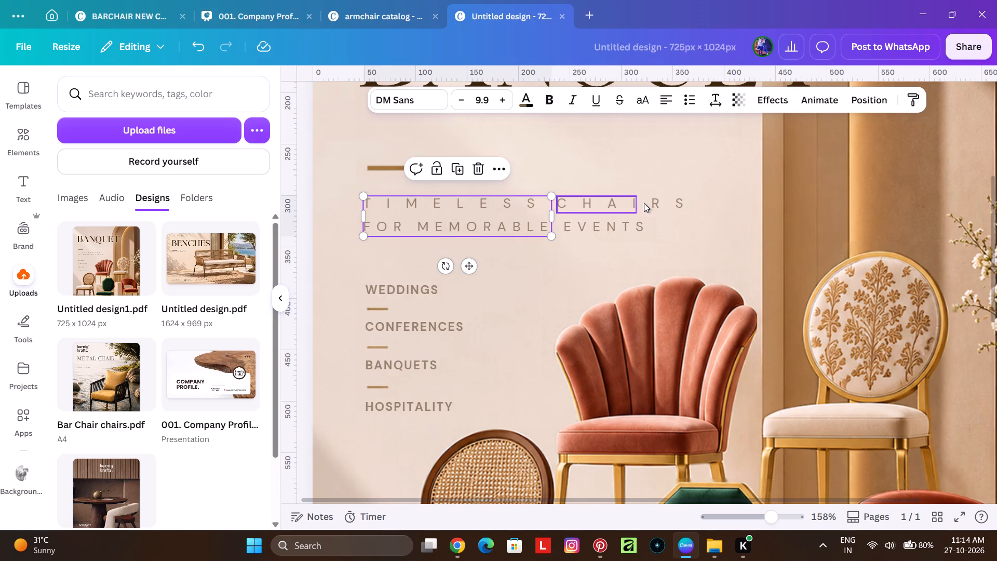
click(686, 205)
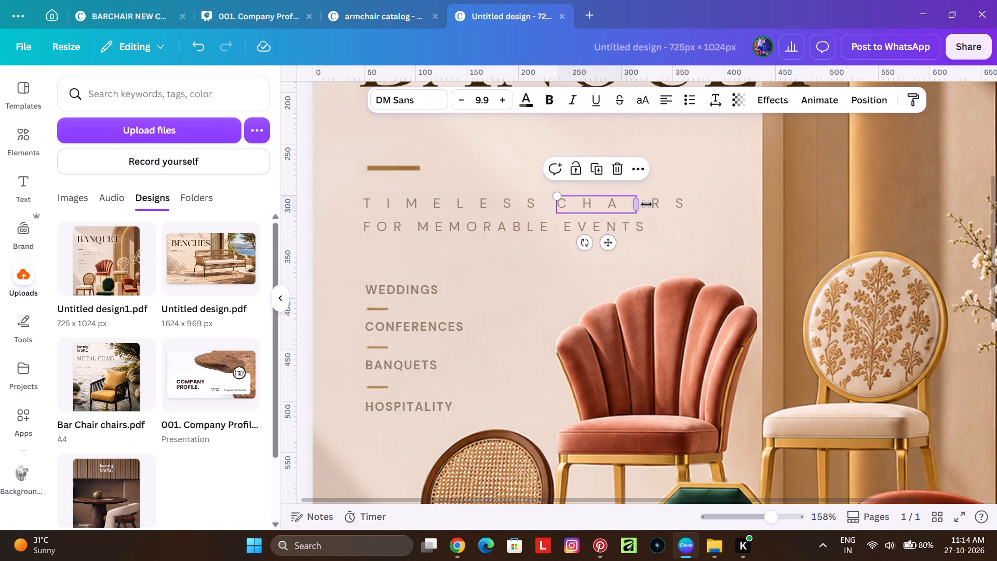
drag(643, 205, 710, 206)
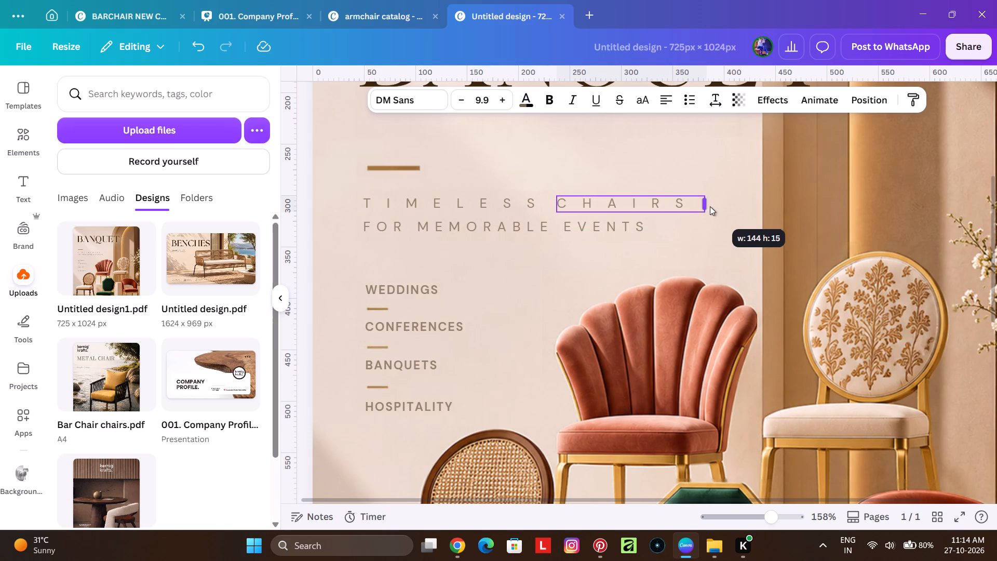
drag(710, 206, 699, 206)
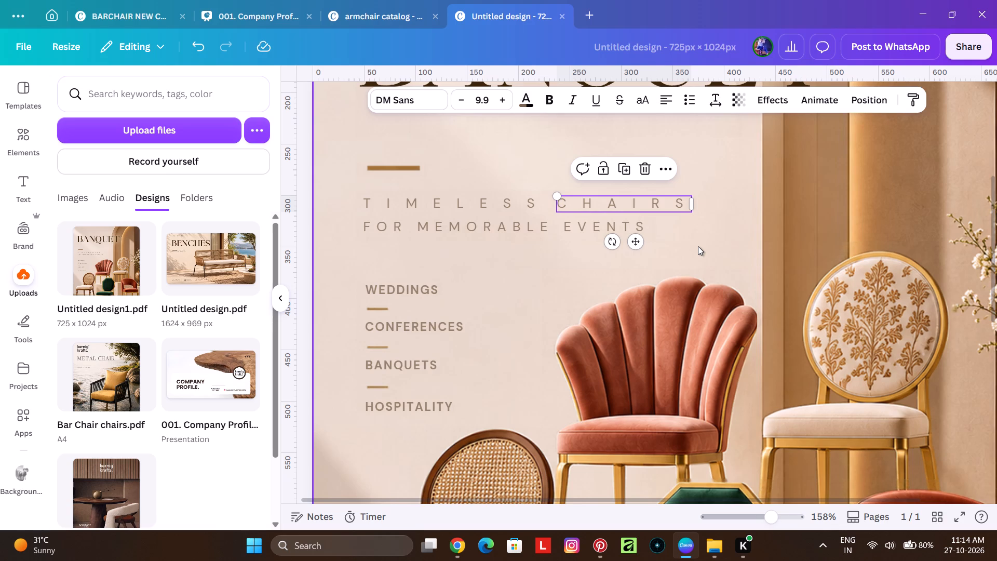
click(698, 246)
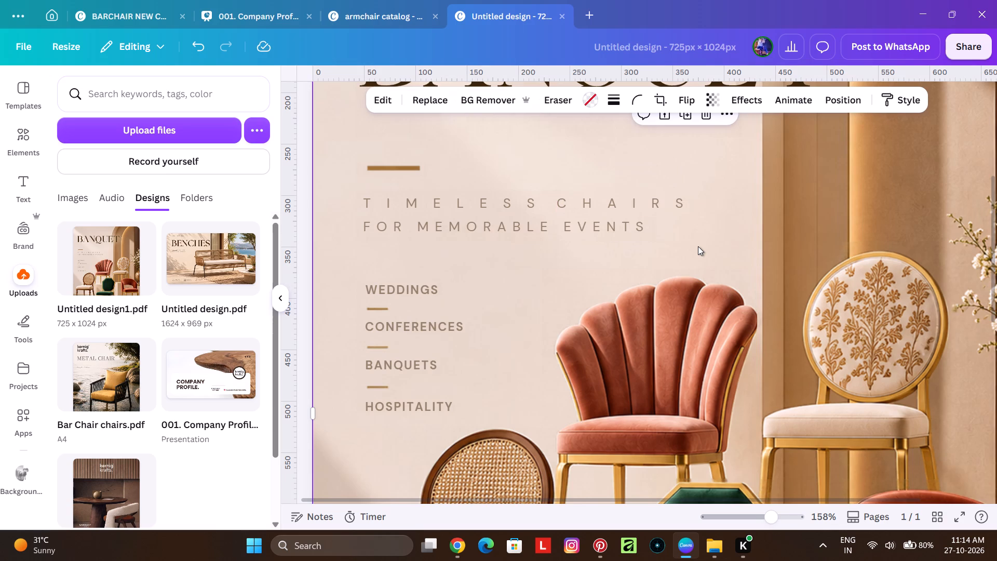